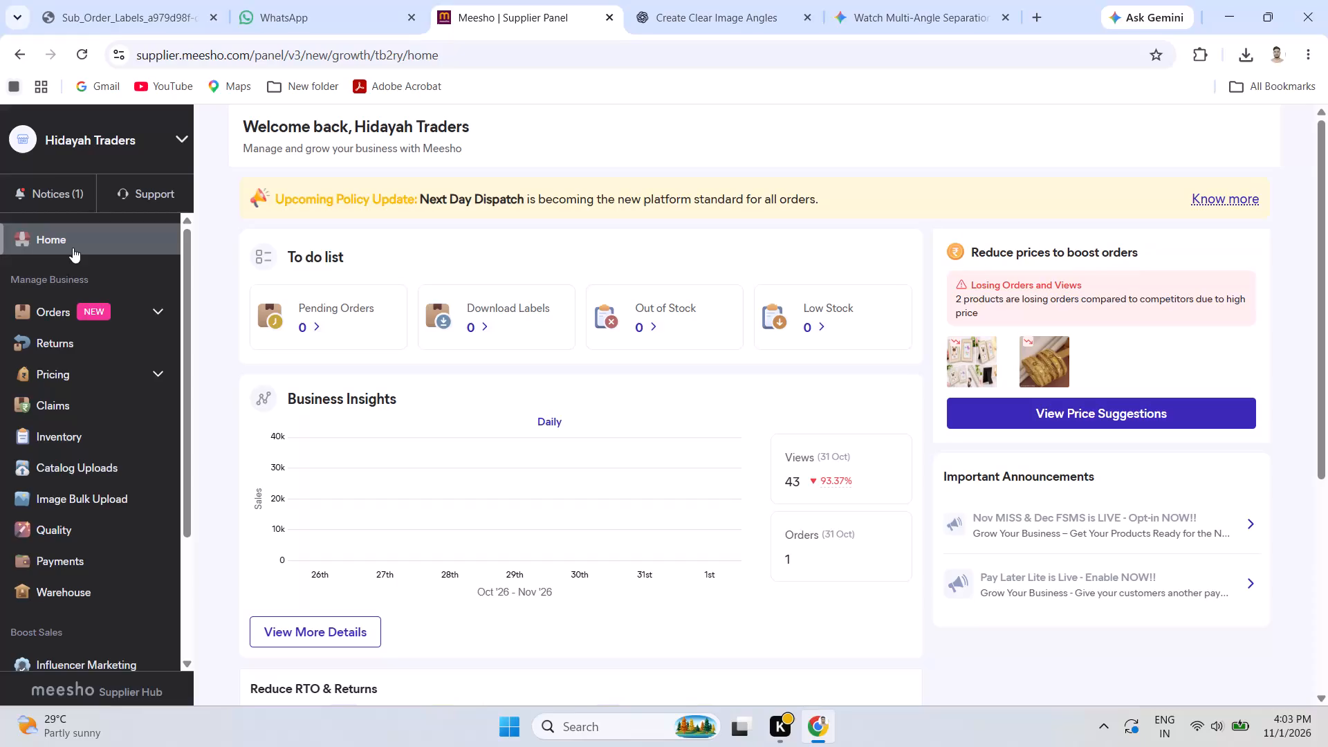
Start adding a new single catalog from the supplier's catalog uploads.
scroll(432, 397, down, 1)
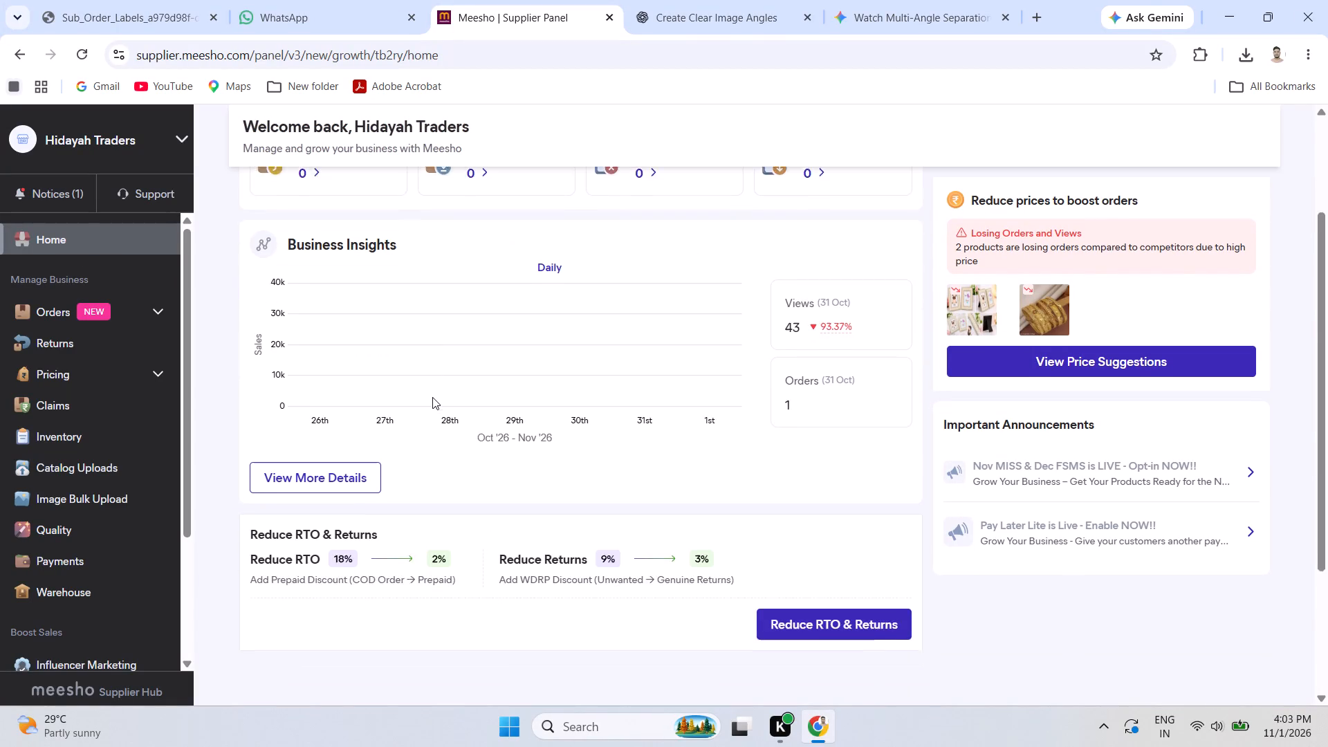
scroll(432, 397, down, 1)
scroll(432, 397, up, 2)
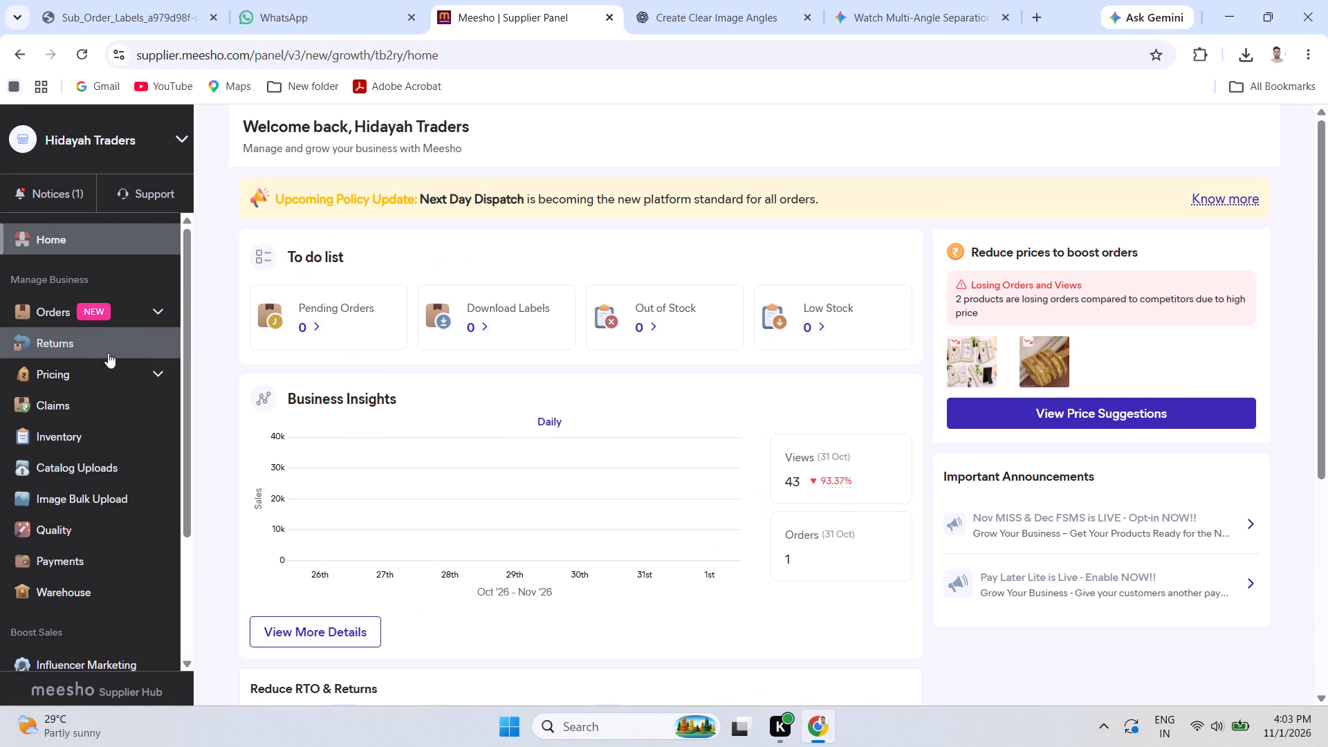
click(108, 480)
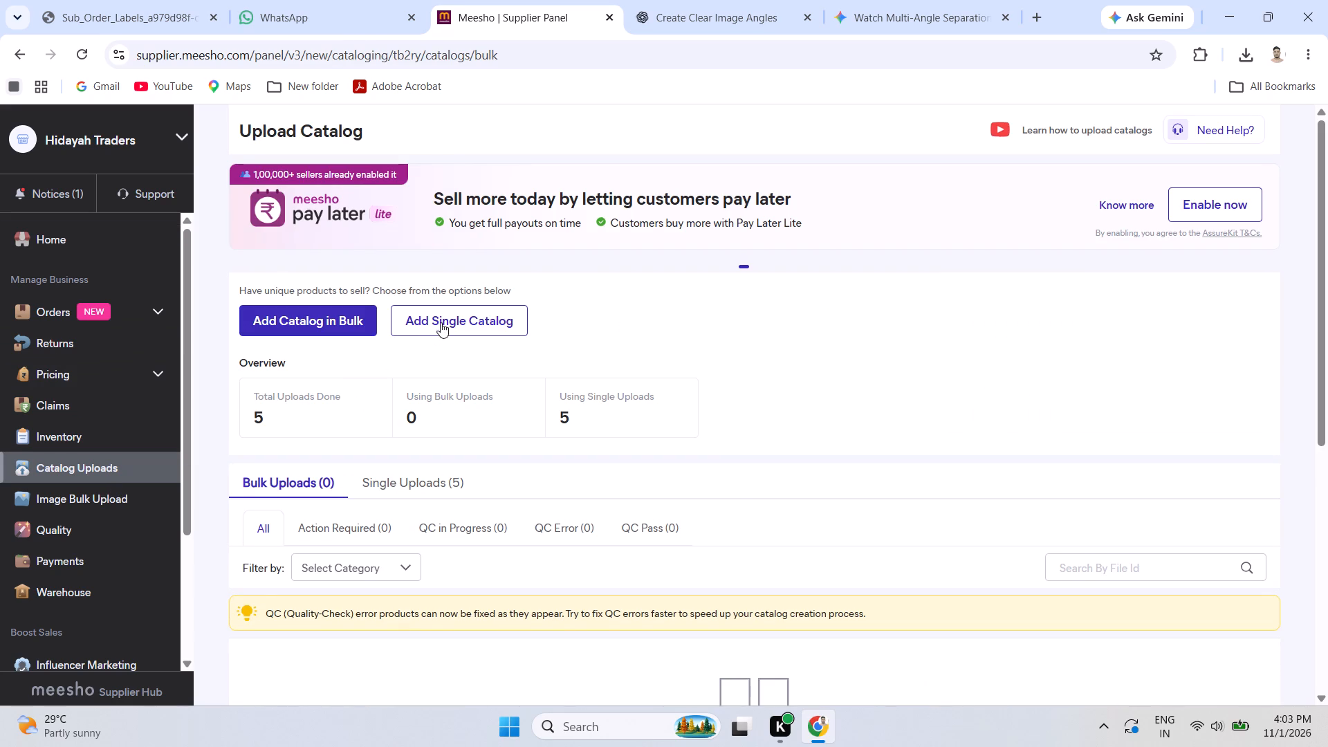
click(444, 316)
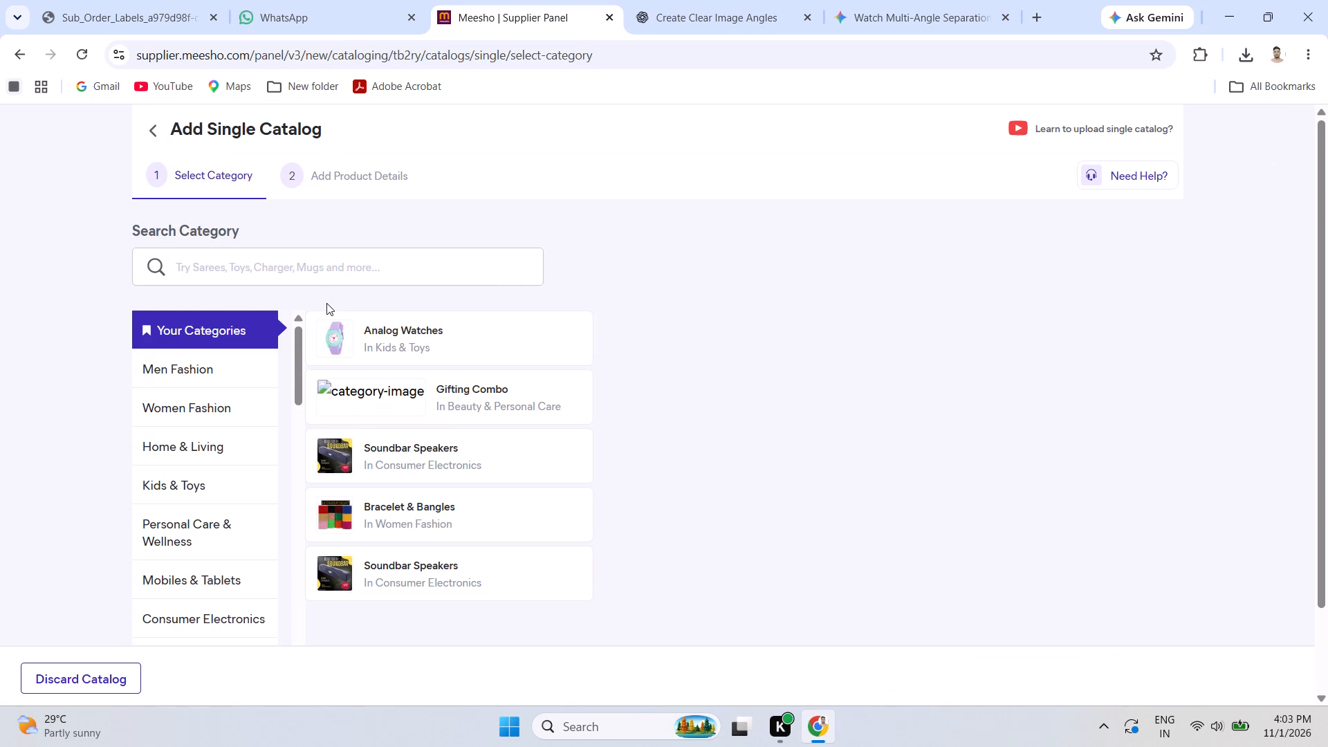
click(335, 275)
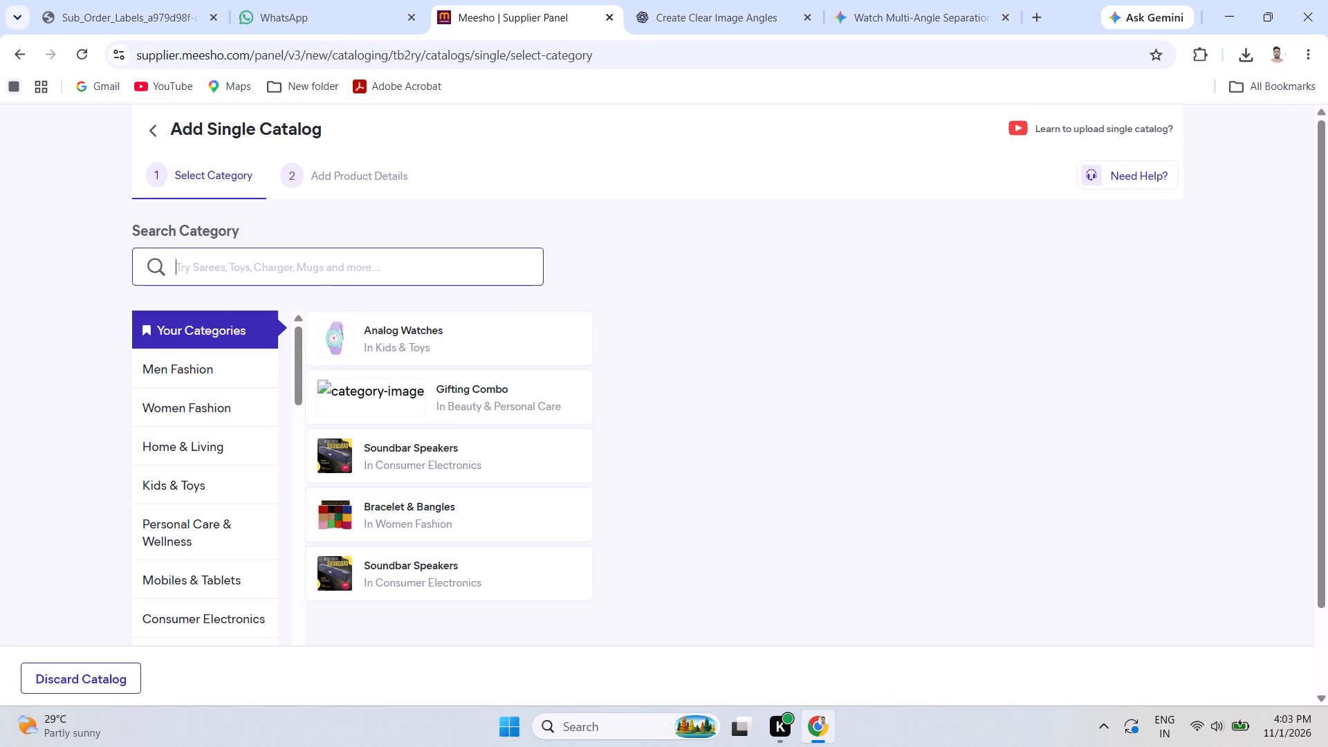
text(watch)
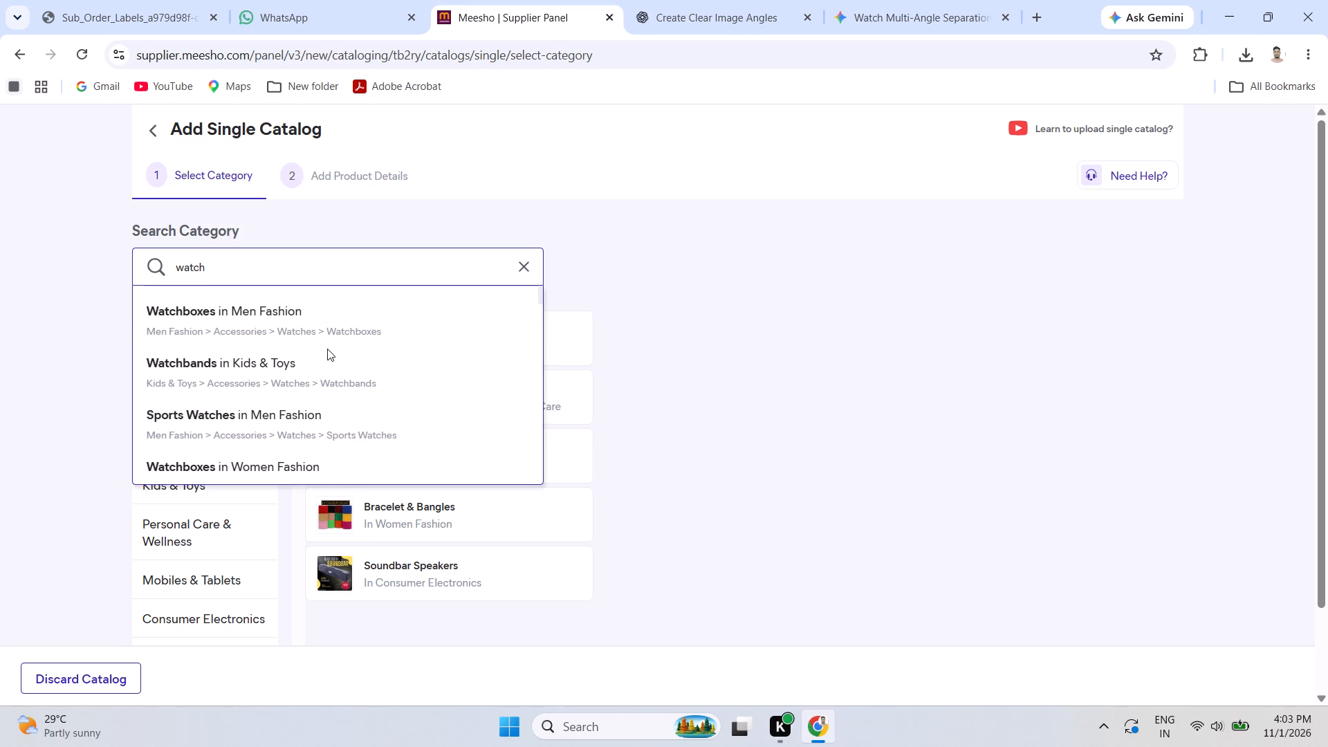
scroll(328, 409, down, 1)
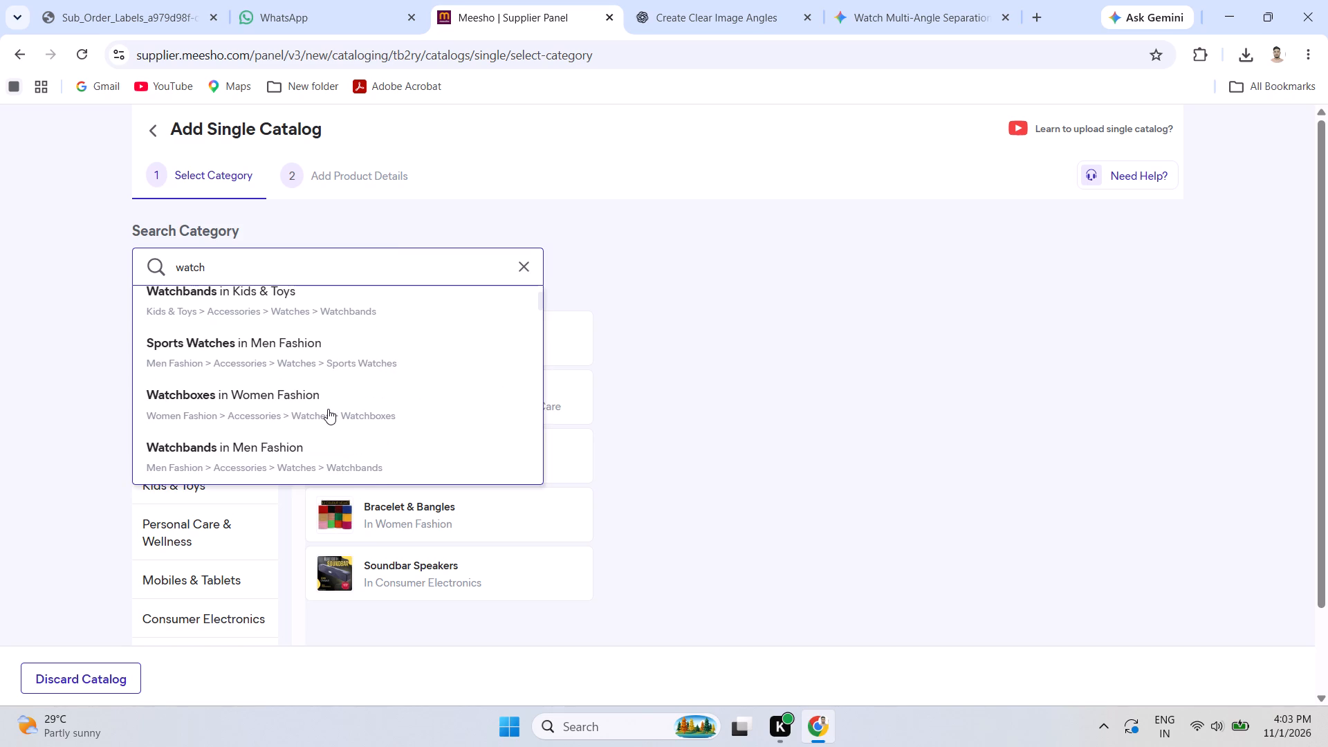
scroll(328, 409, down, 2)
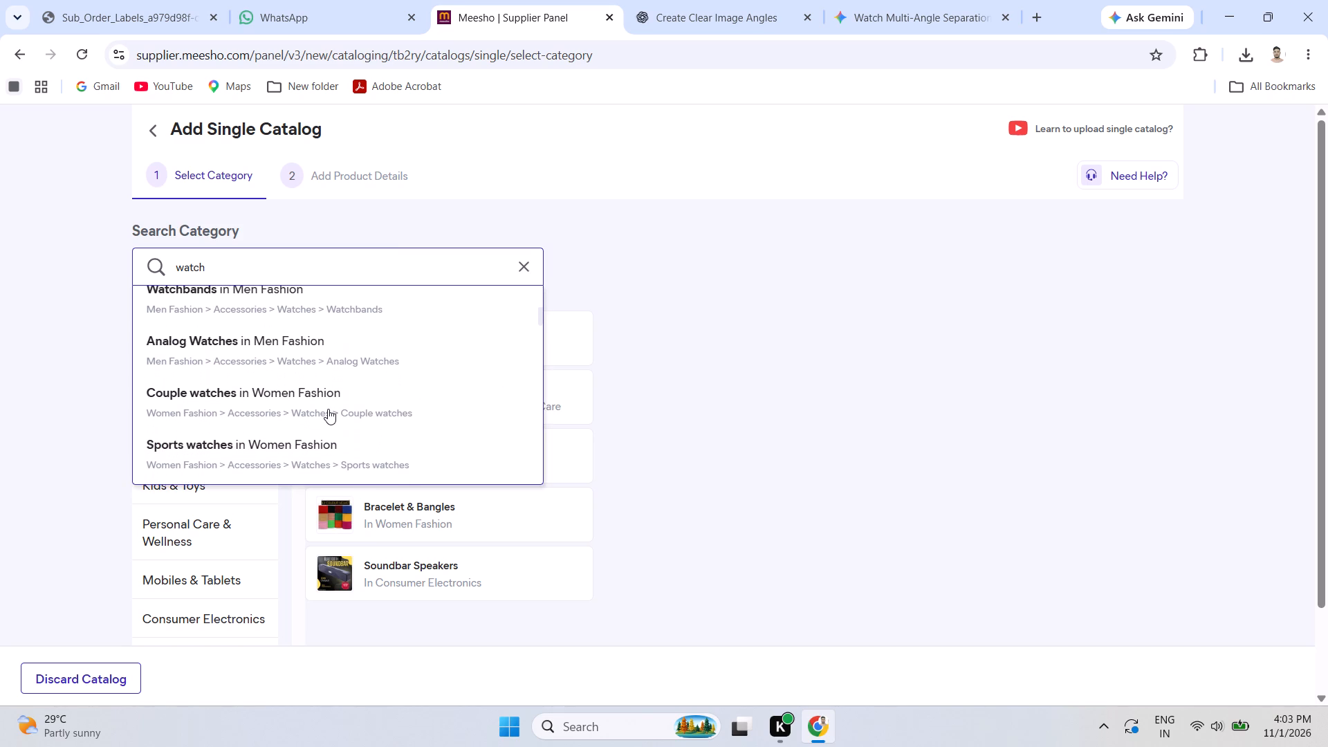
scroll(328, 409, down, 1)
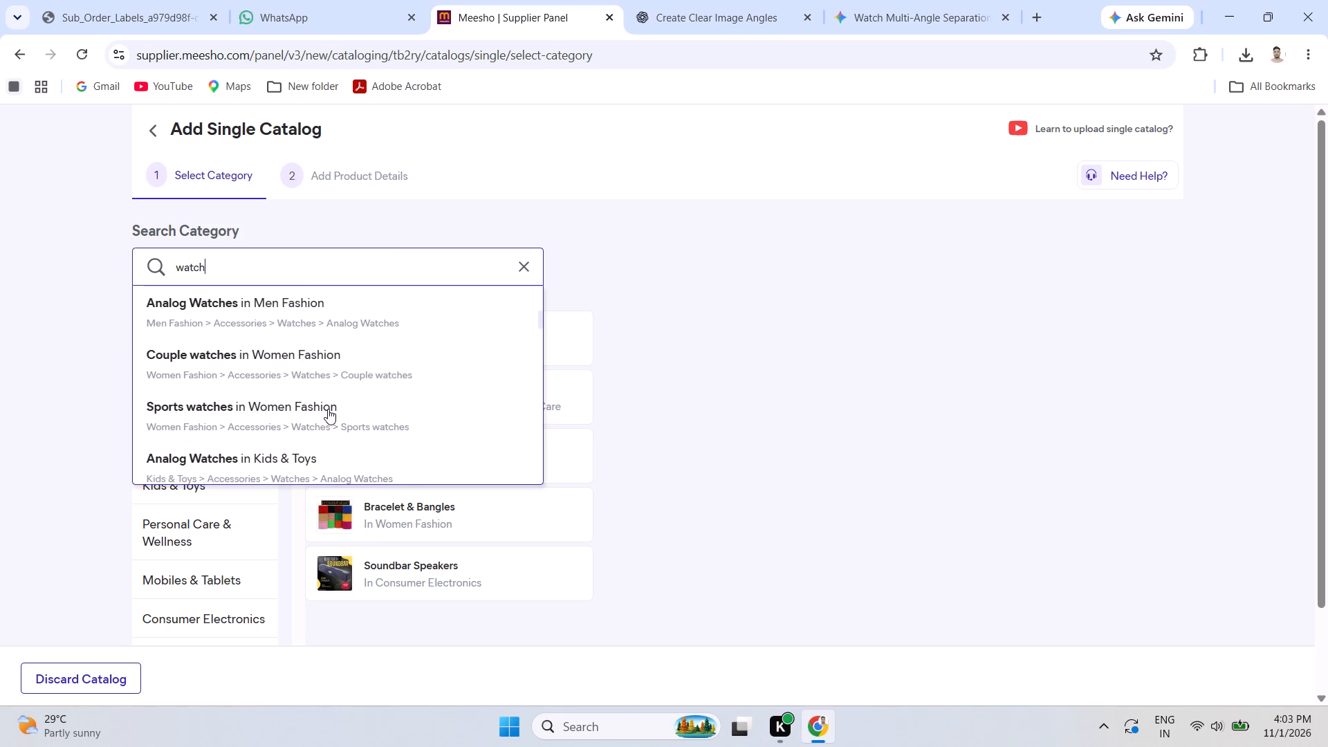
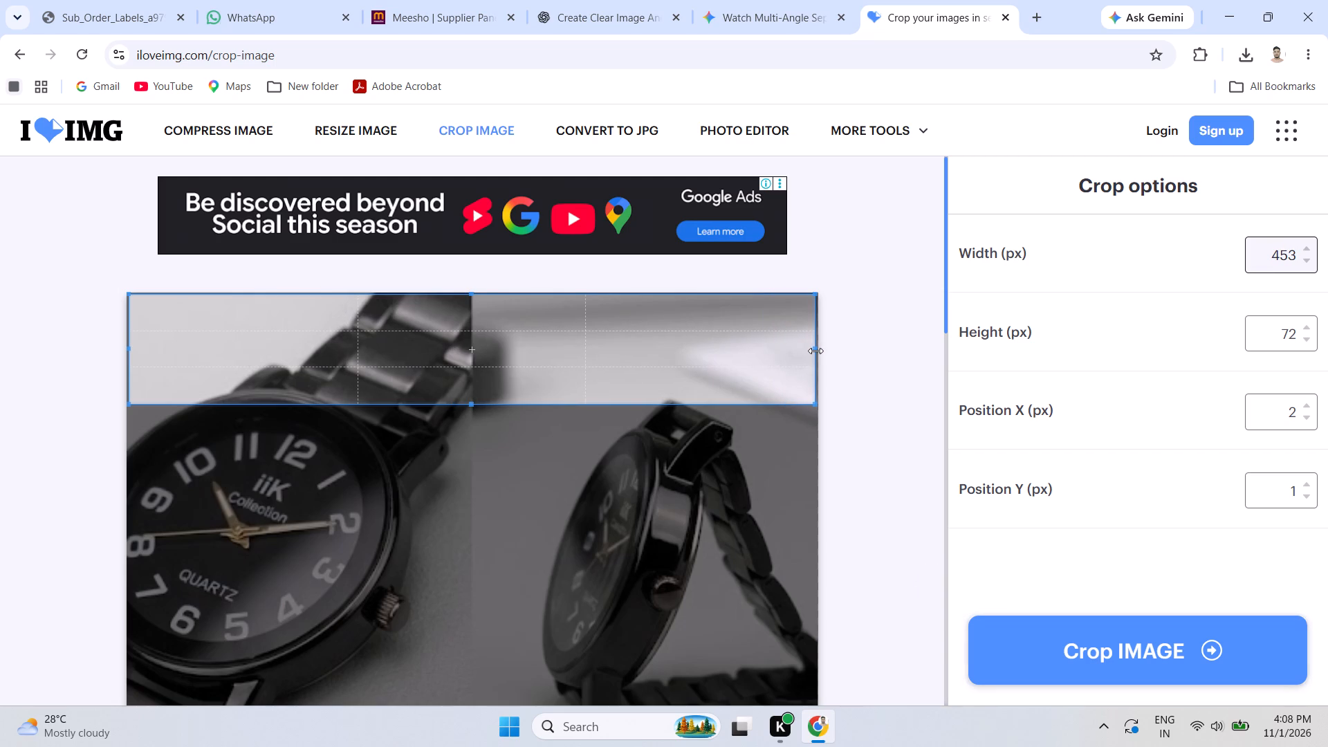
click(815, 351)
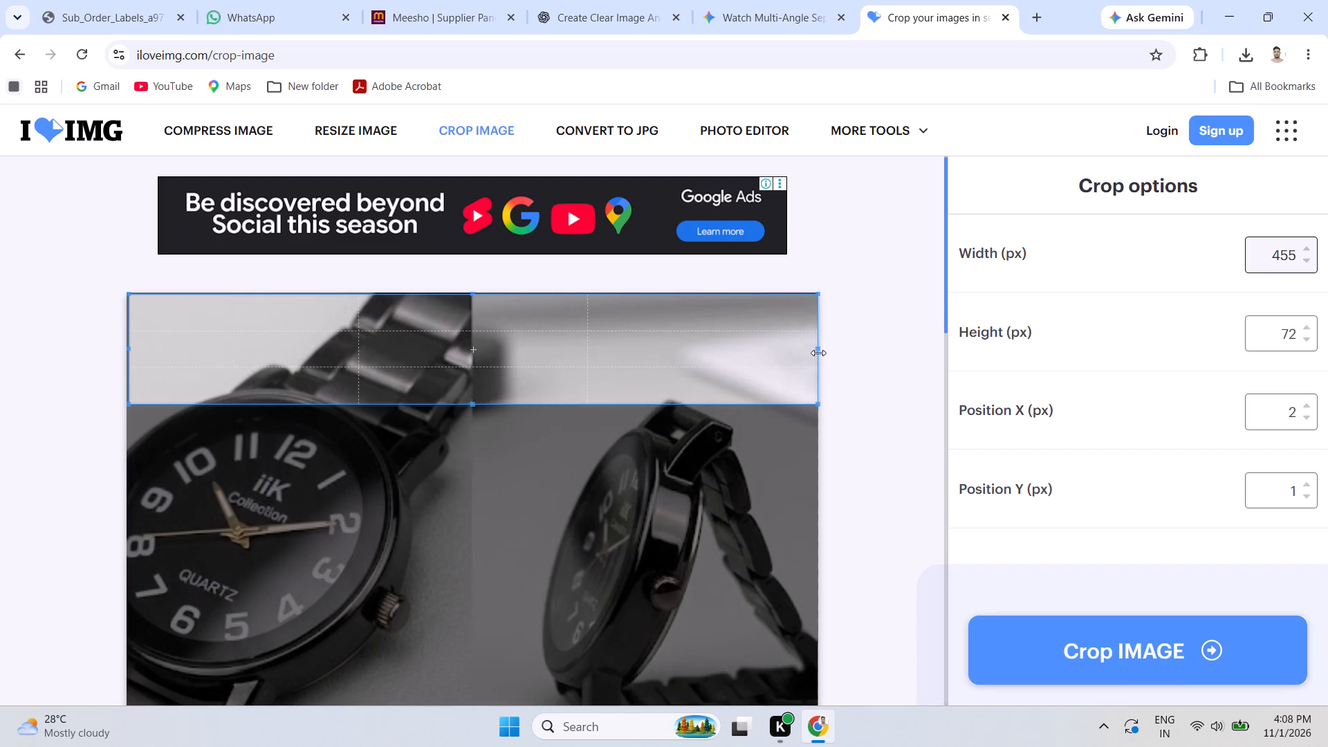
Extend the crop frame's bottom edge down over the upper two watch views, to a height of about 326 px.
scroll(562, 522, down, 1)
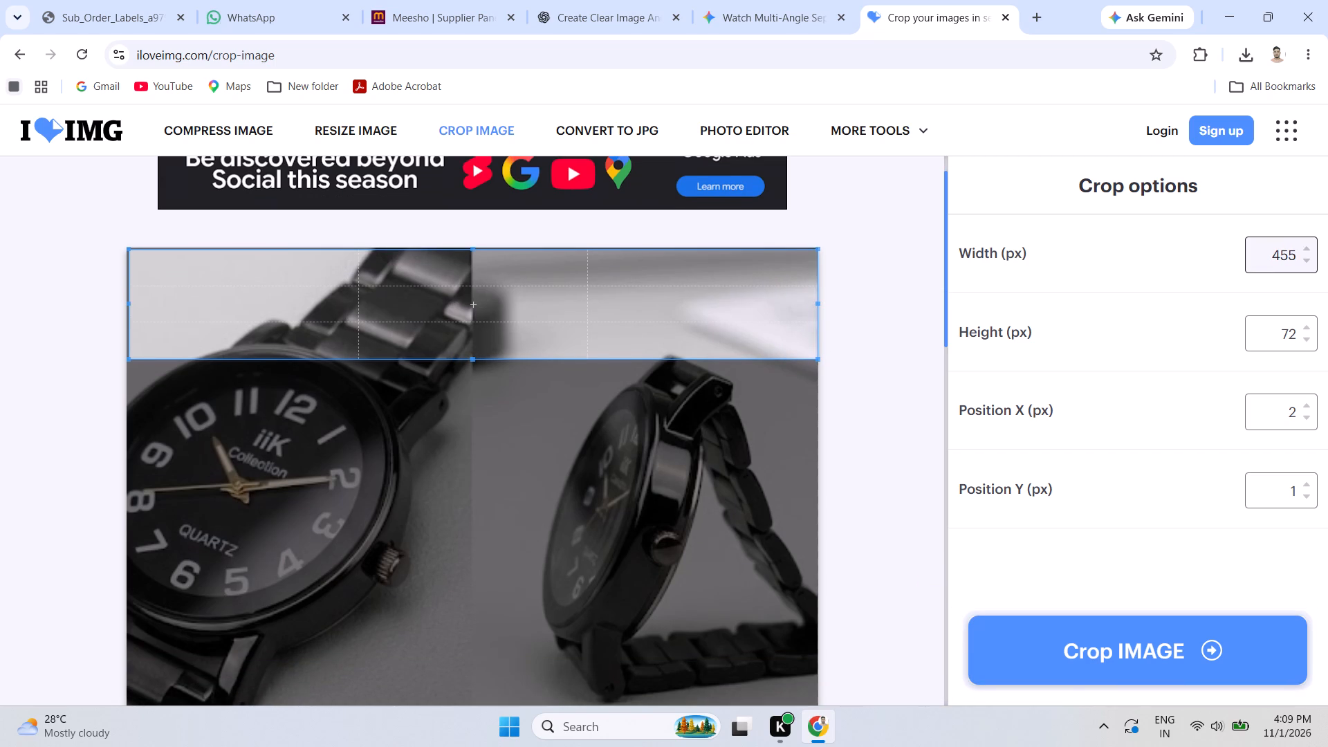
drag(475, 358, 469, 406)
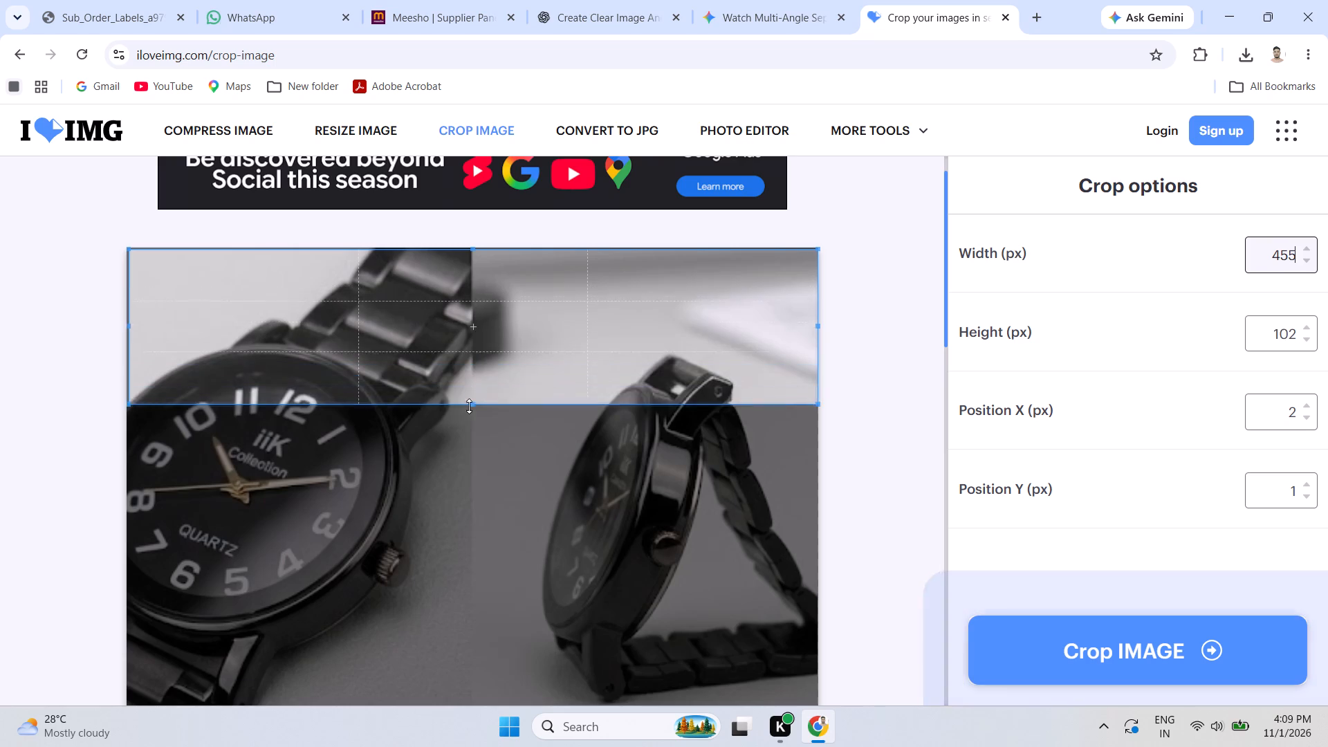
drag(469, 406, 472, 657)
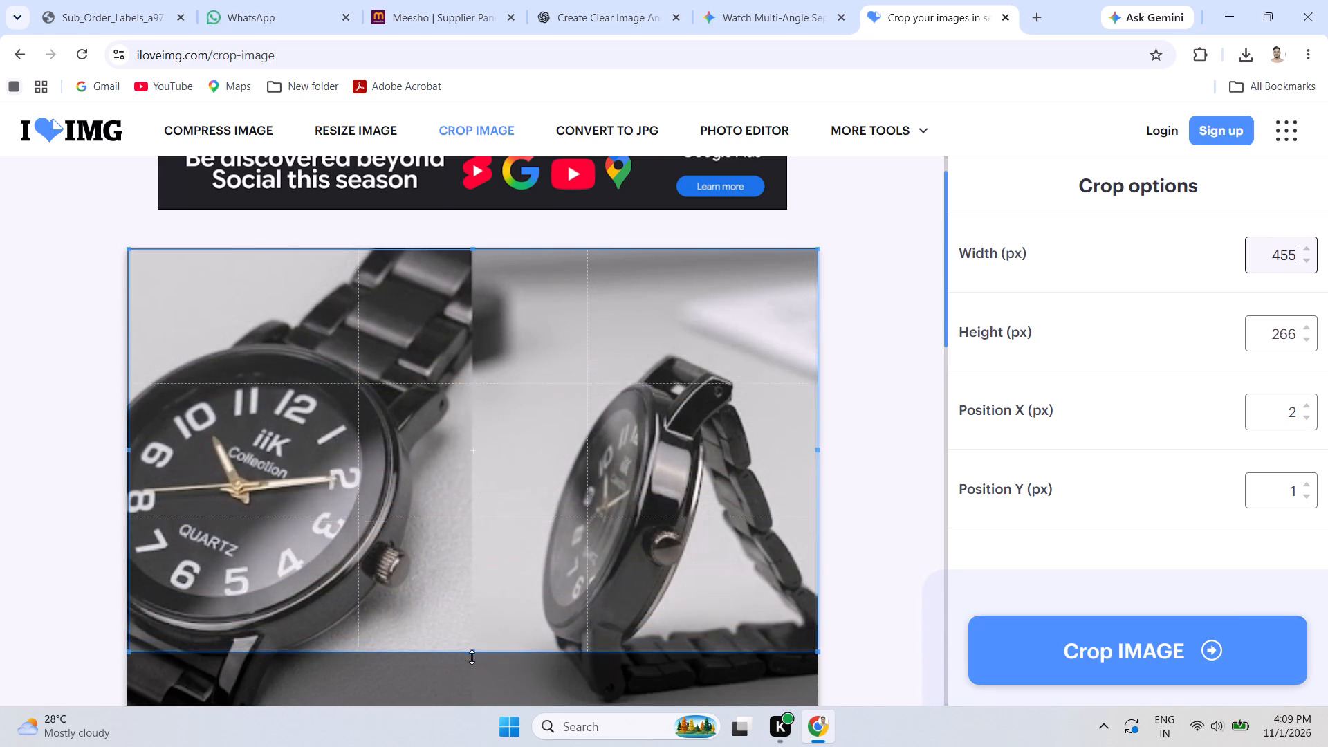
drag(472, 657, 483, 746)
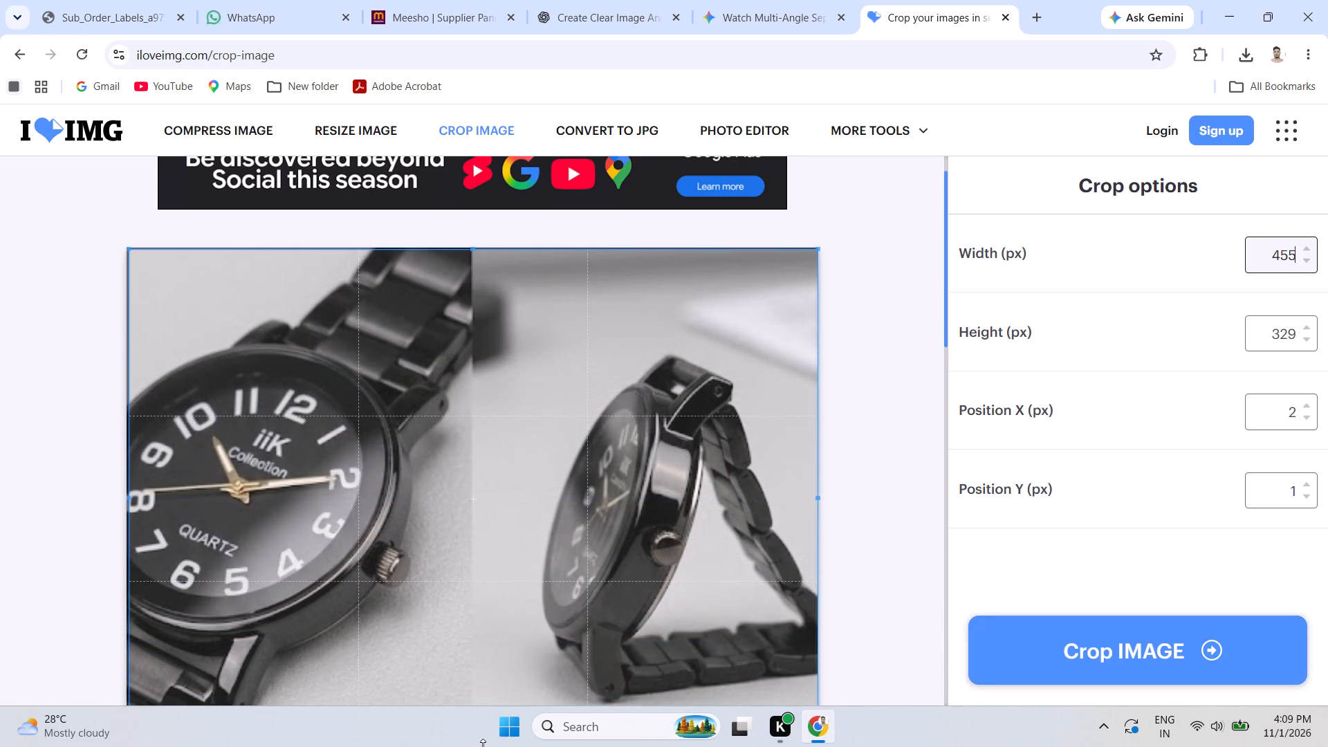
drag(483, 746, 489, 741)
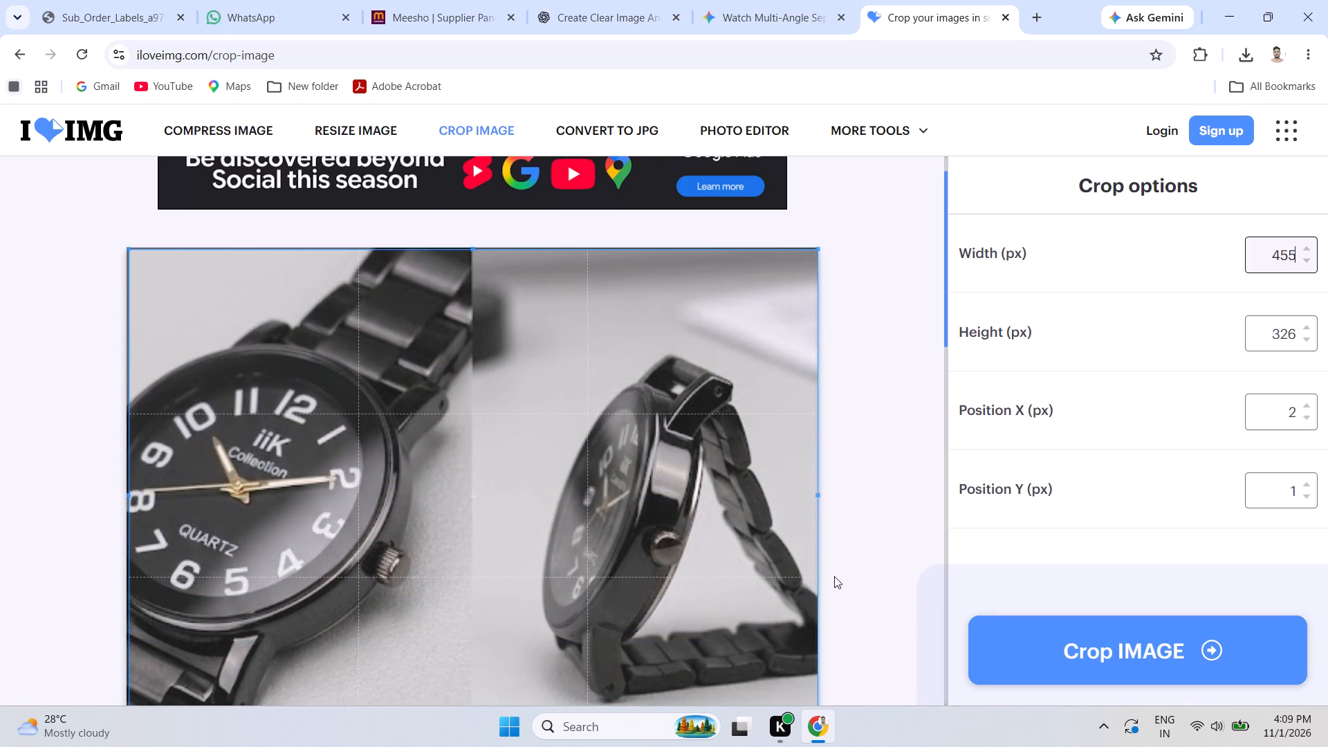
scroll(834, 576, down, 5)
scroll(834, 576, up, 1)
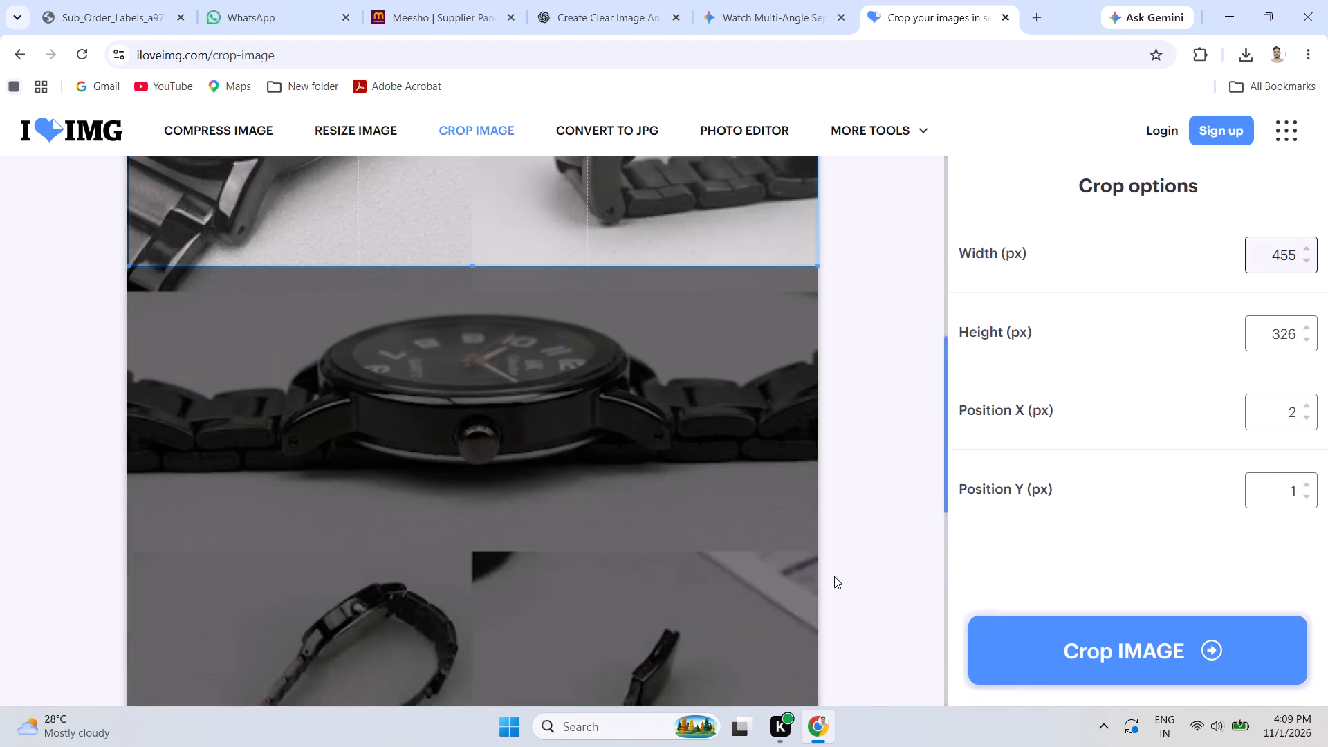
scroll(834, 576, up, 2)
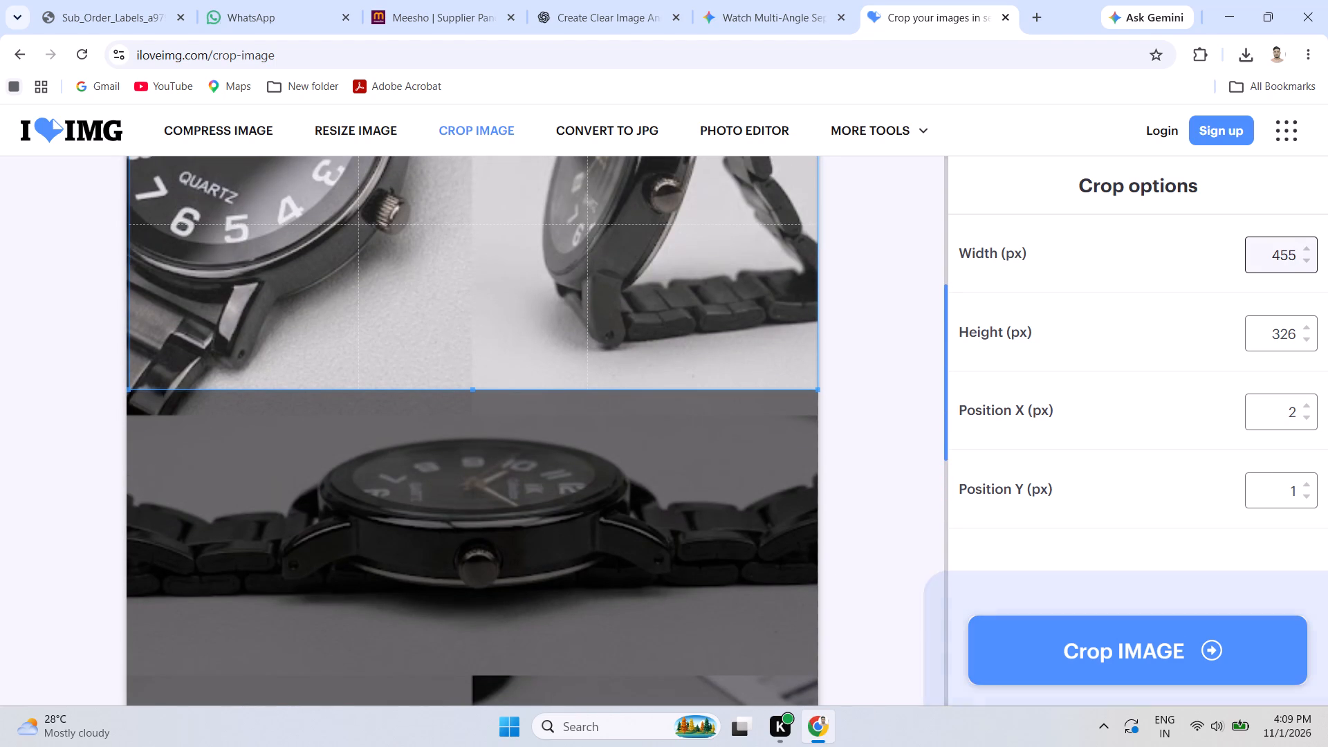
Draw a new crop frame about 53 px wide and 80 px high at X 229, Y 329, and try to undo it.
drag(472, 393, 483, 470)
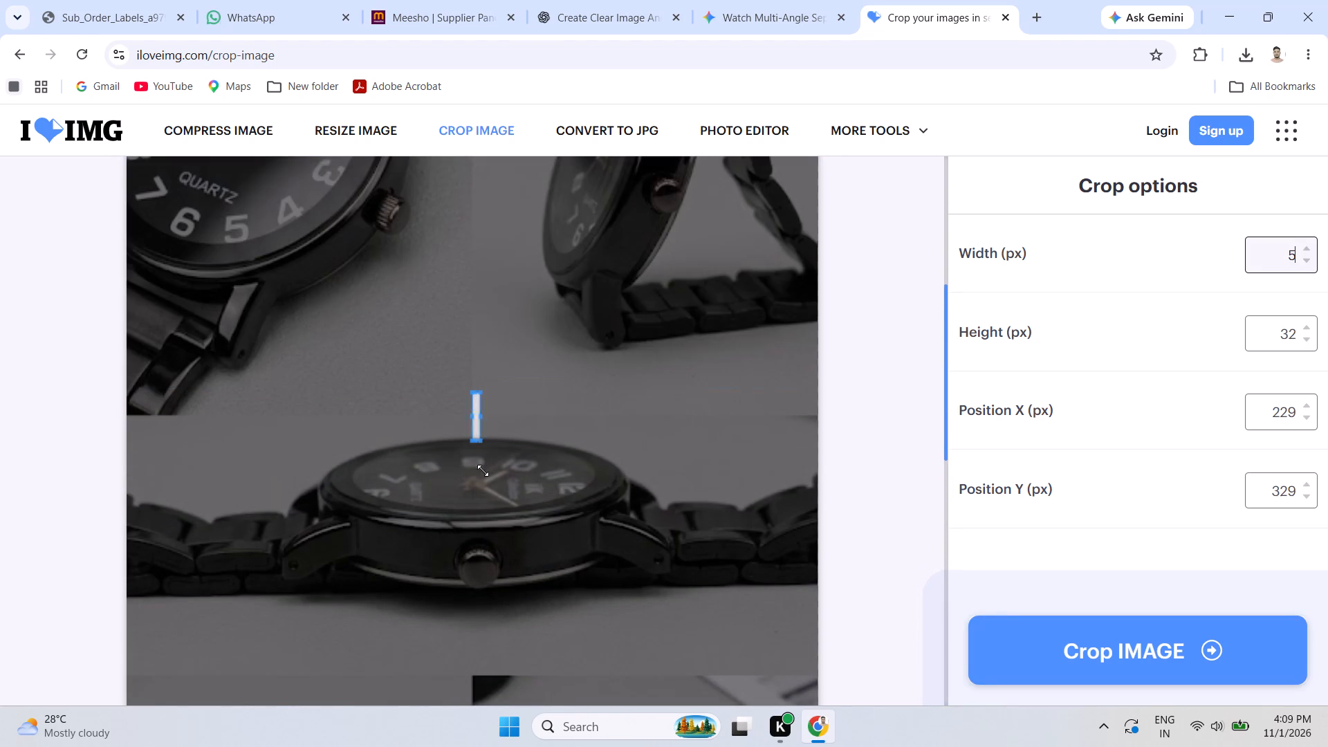
drag(483, 470, 481, 519)
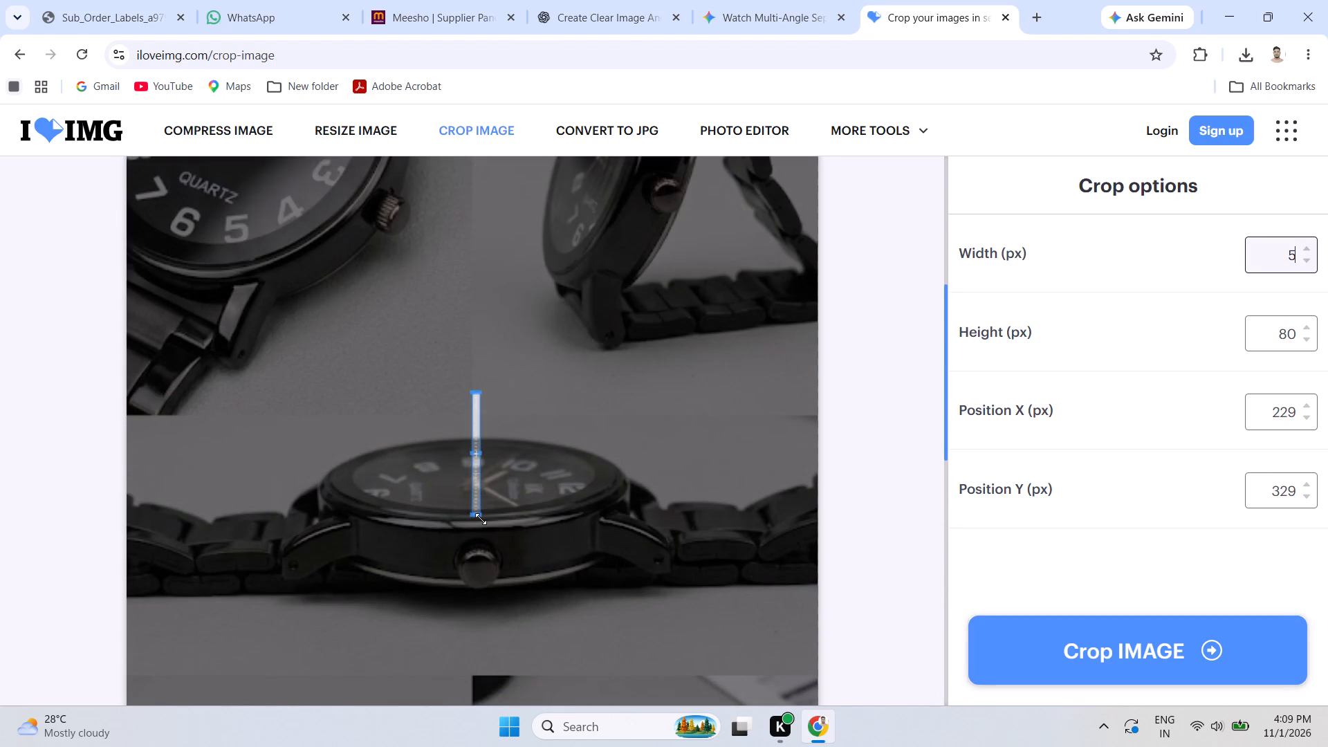
key(ctrl+z)
key(ctrl+z)
key(ctrl+z)
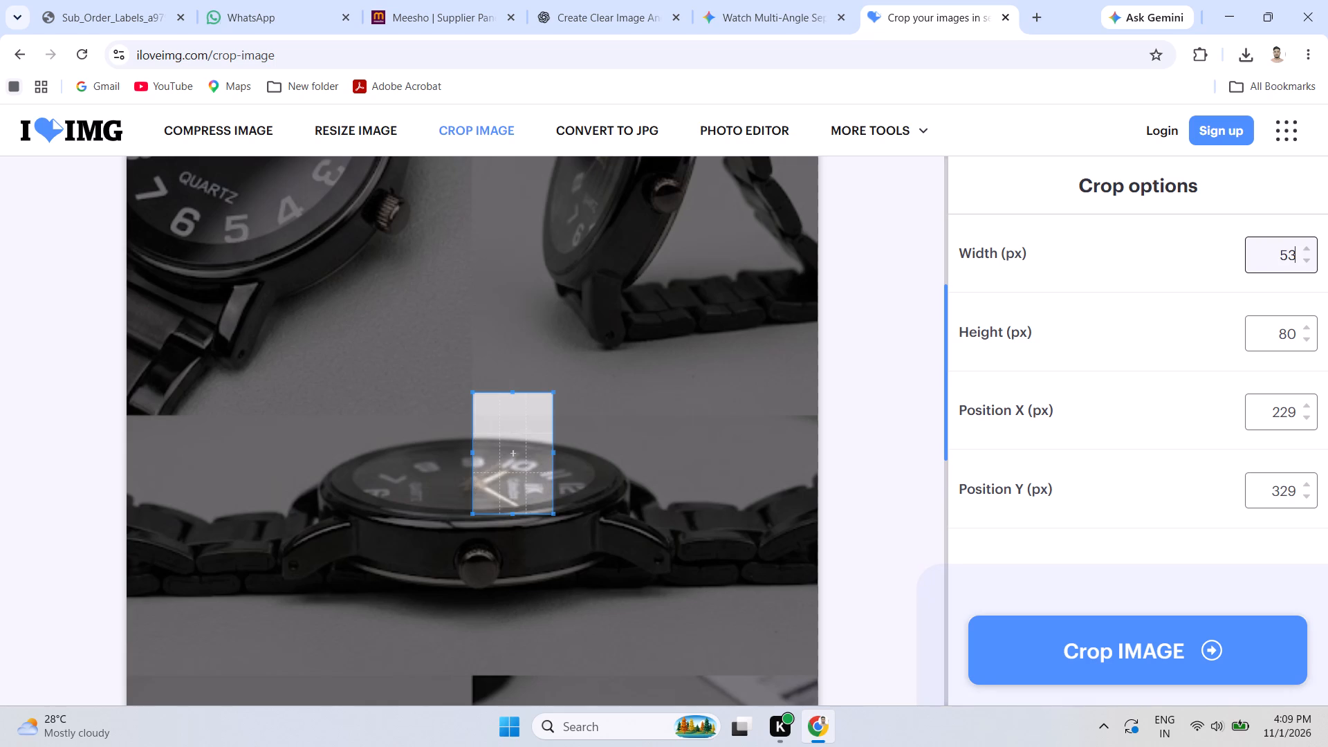
key(ctrl+z)
key(ctrl+z)
key(ctrl+z)
key(ctrl+z)
key(ctrl+z)
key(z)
Extend the narrow crop frame's top edge up to the collage's top at Y 1, making it about 408 px high.
right_drag(475, 394, 329, 188)
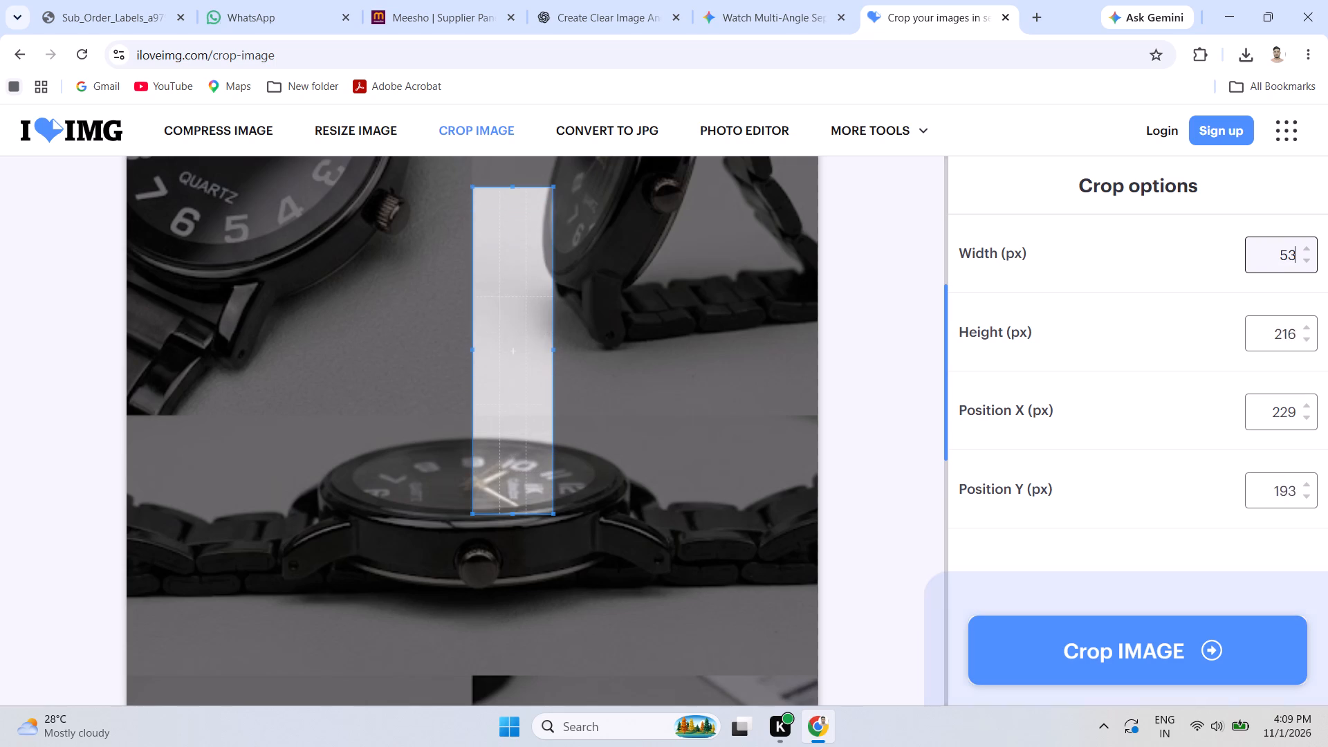
right_drag(329, 188, 345, 133)
scroll(279, 306, up, 1)
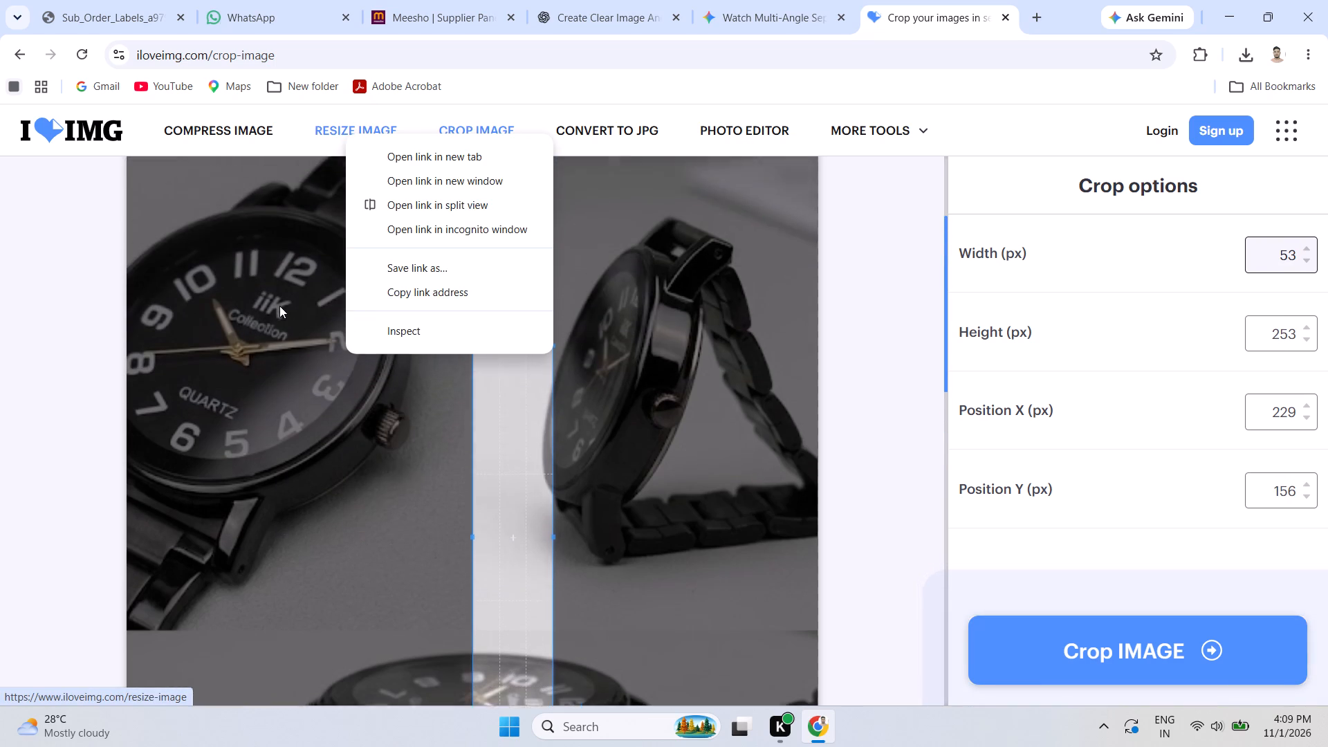
scroll(279, 306, up, 2)
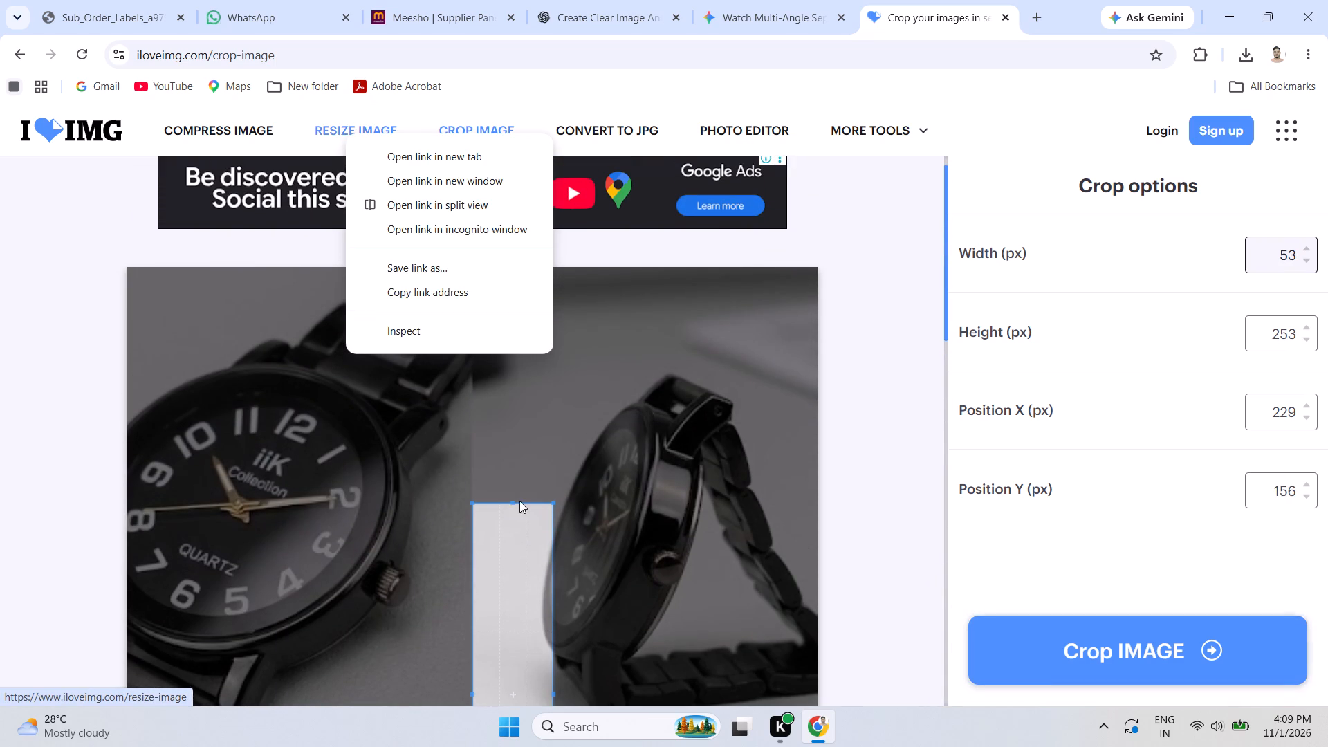
drag(510, 502, 519, 355)
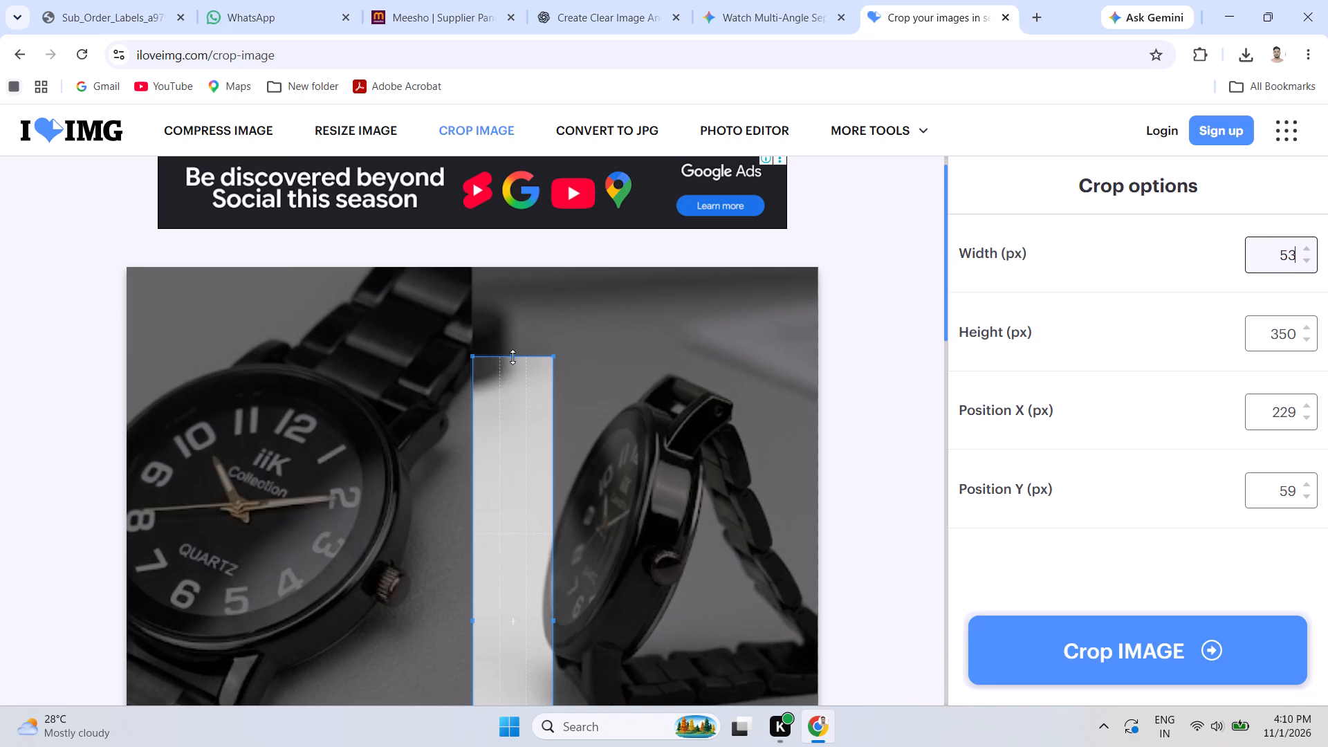
drag(513, 357, 544, 249)
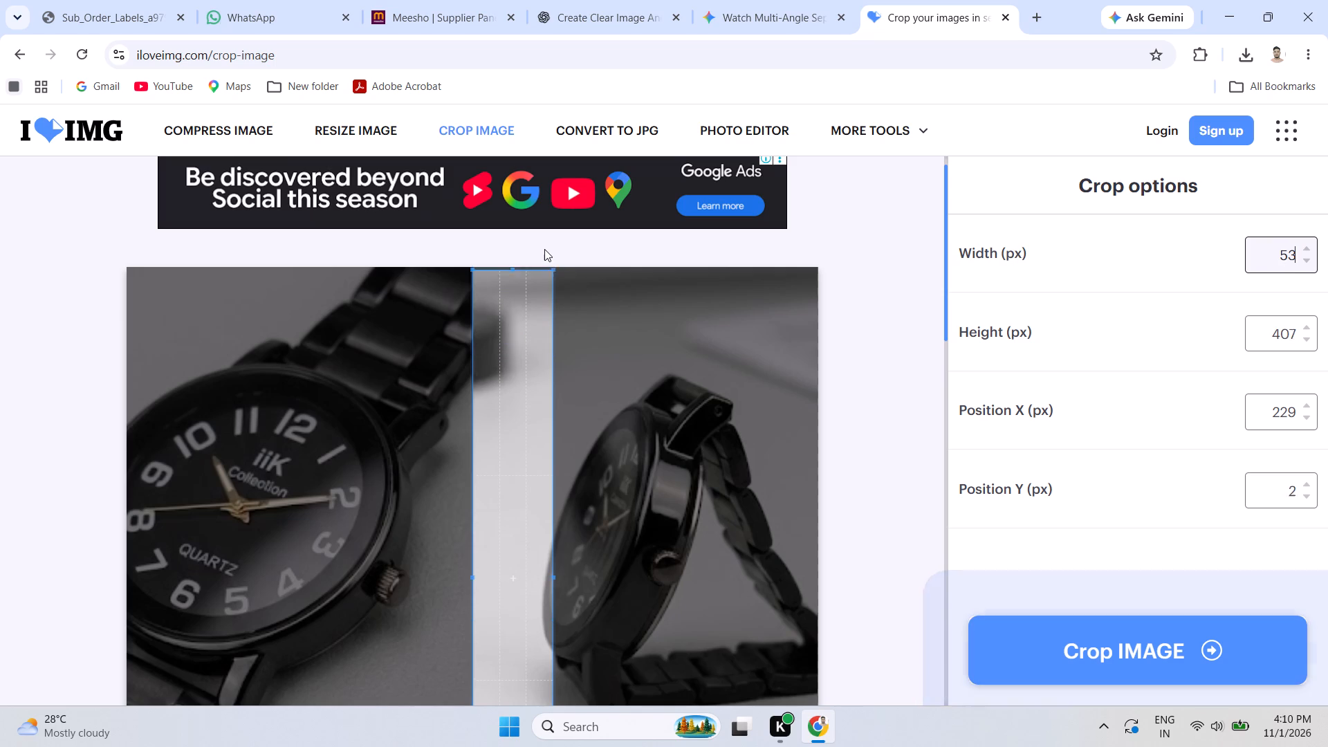
drag(544, 249, 544, 246)
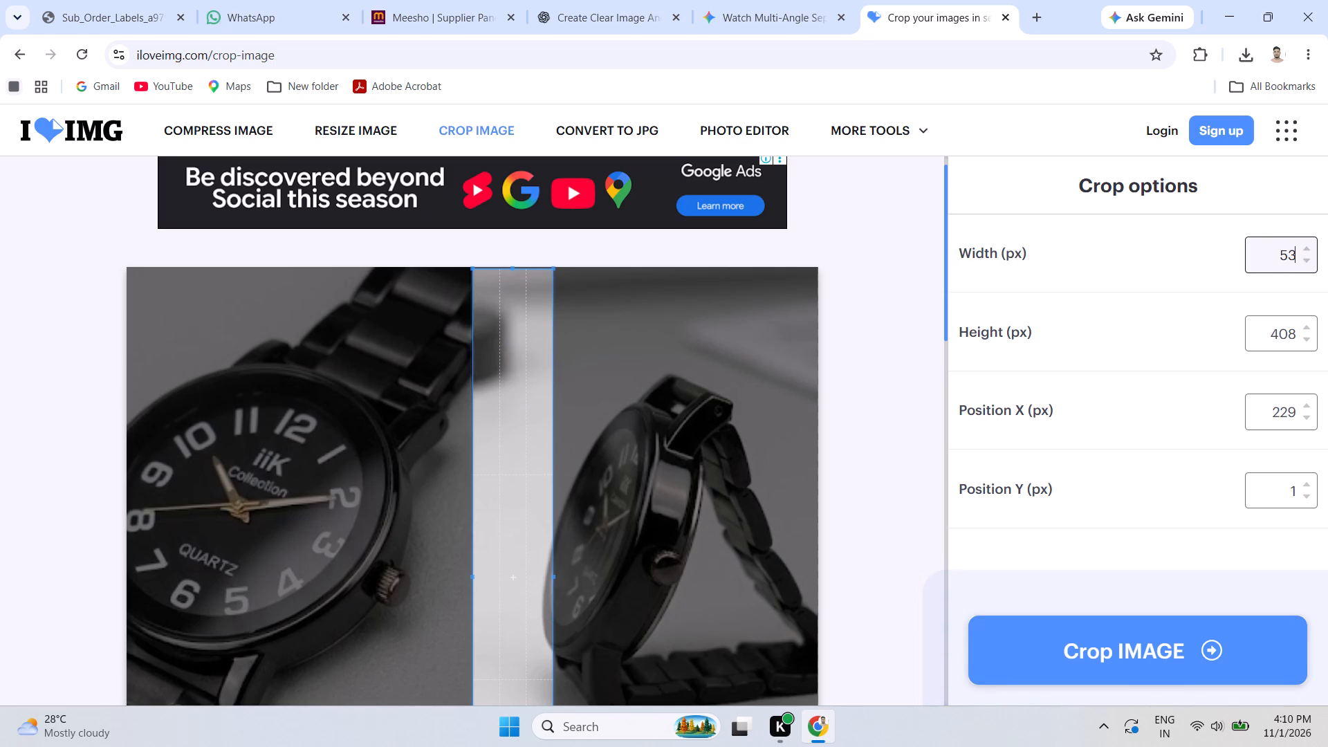
Widen the crop frame to both side edges of the collage, about 456 px wide, starting at X 1.
drag(553, 575, 559, 577)
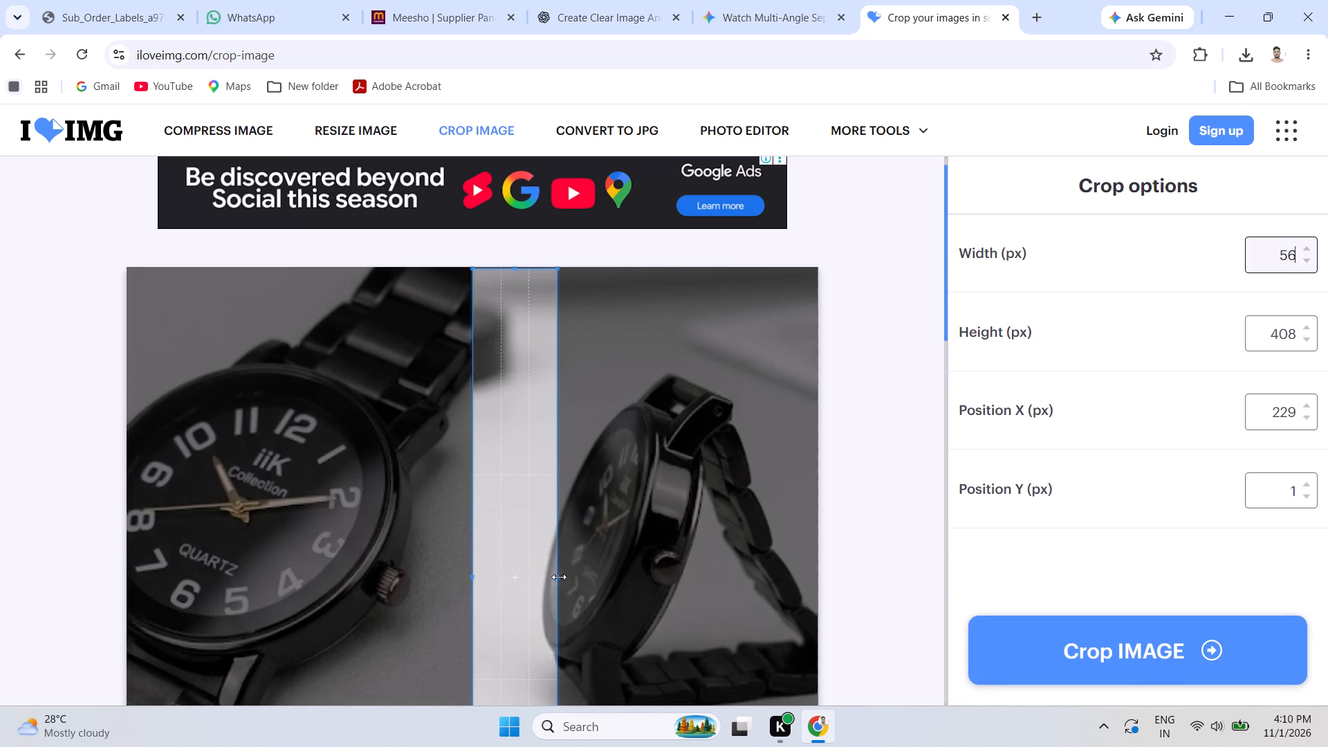
drag(559, 577, 744, 557)
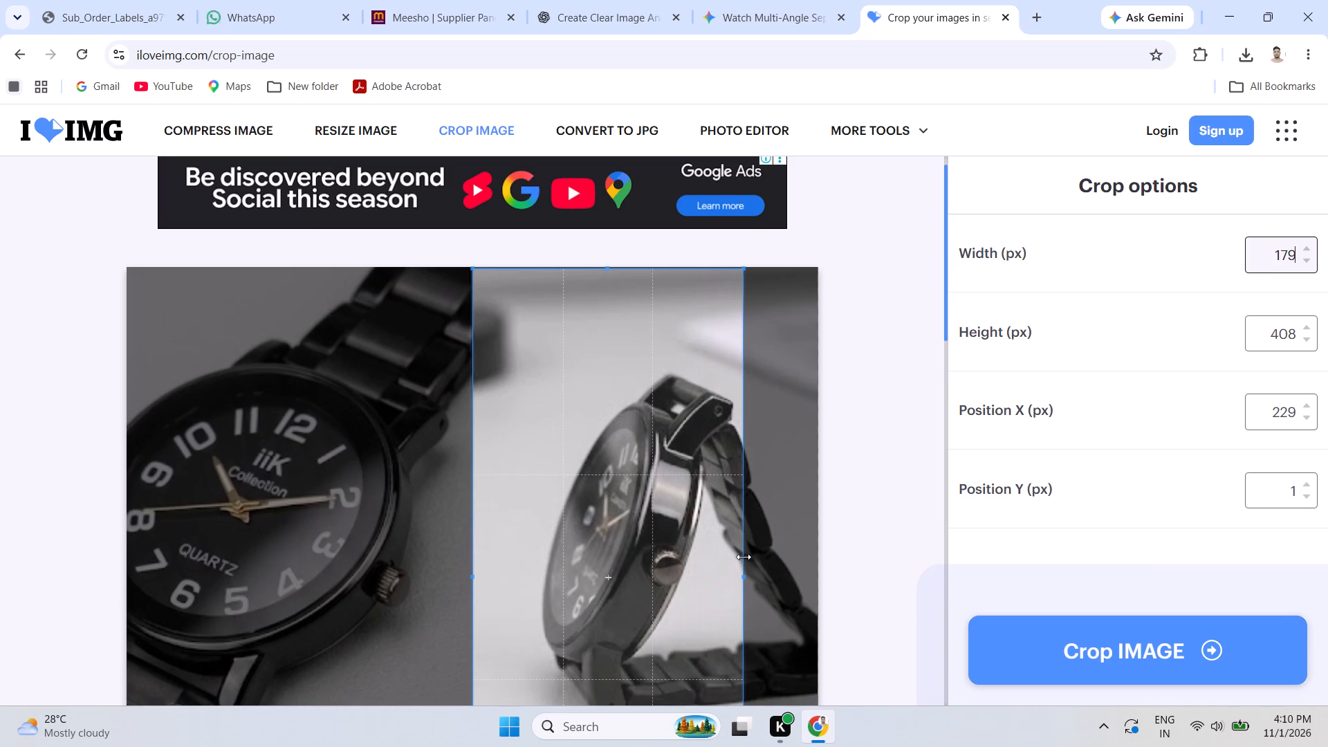
drag(744, 557, 840, 564)
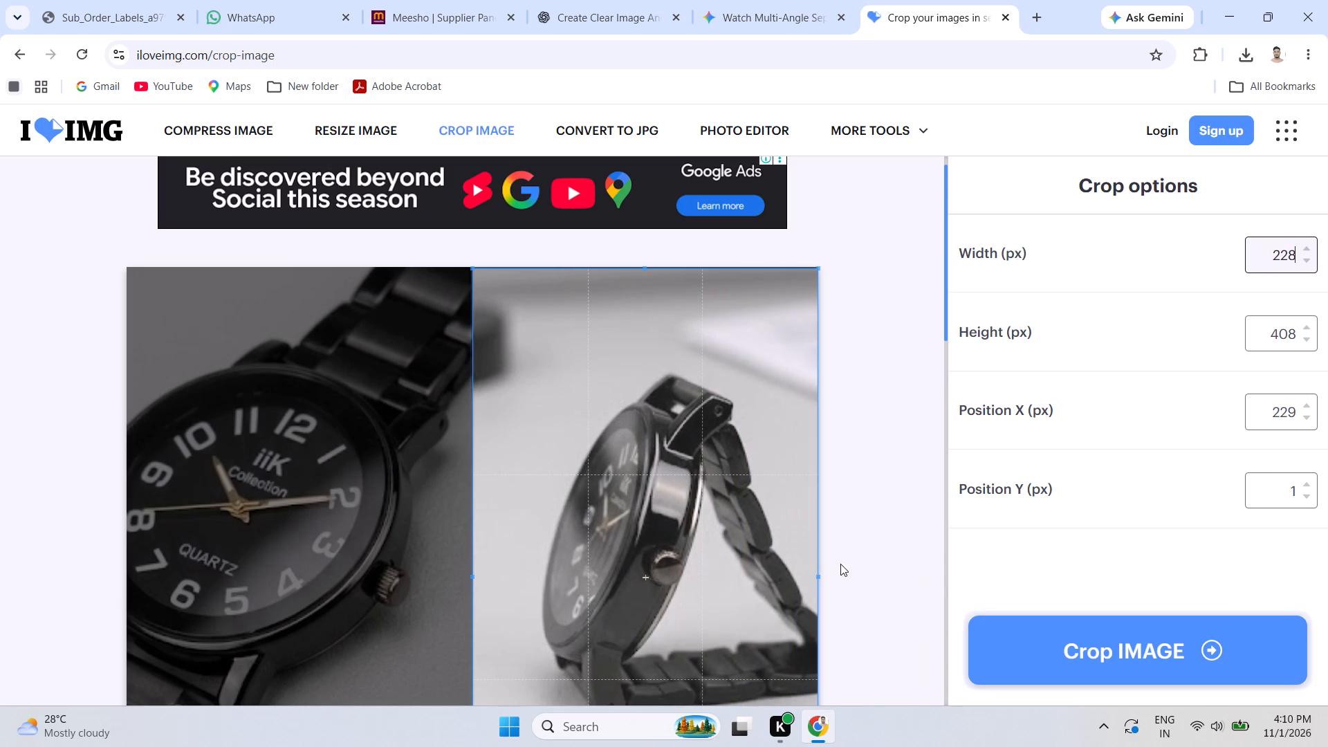
drag(840, 564, 885, 565)
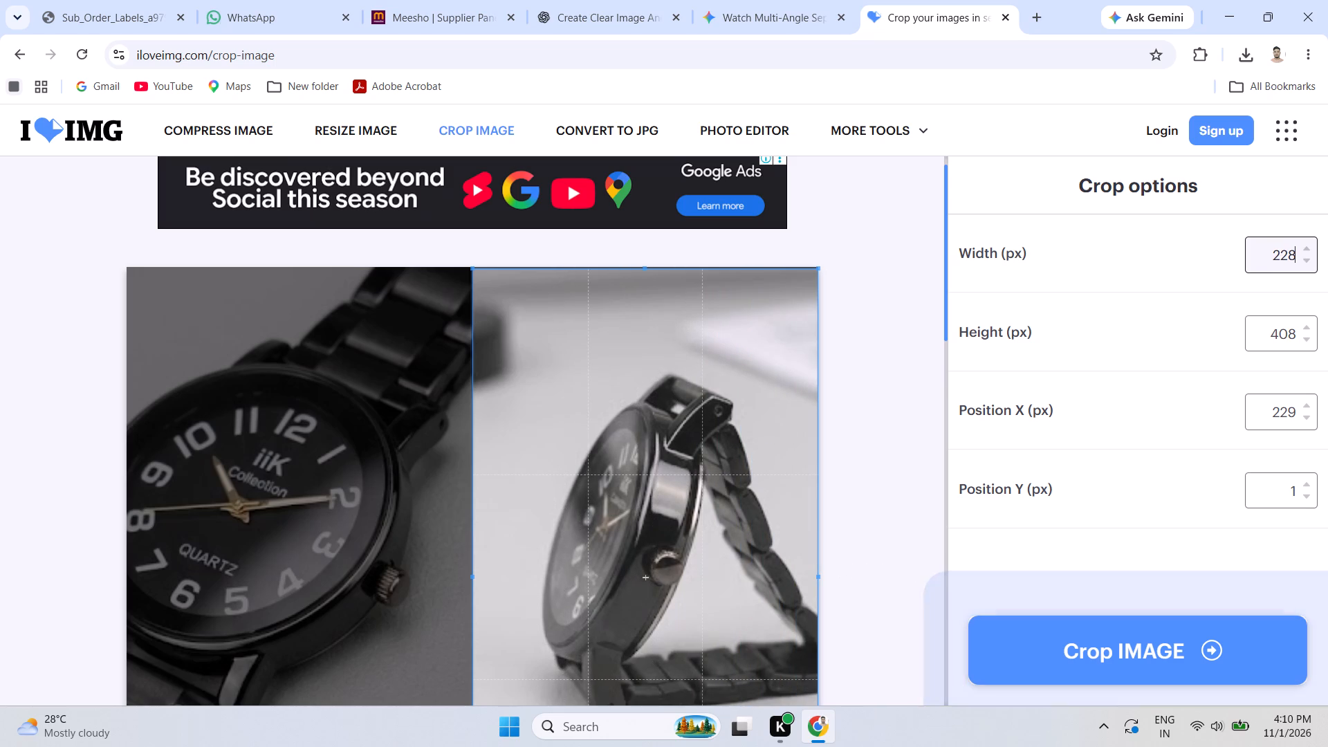
click(477, 573)
right_drag(470, 574, 256, 588)
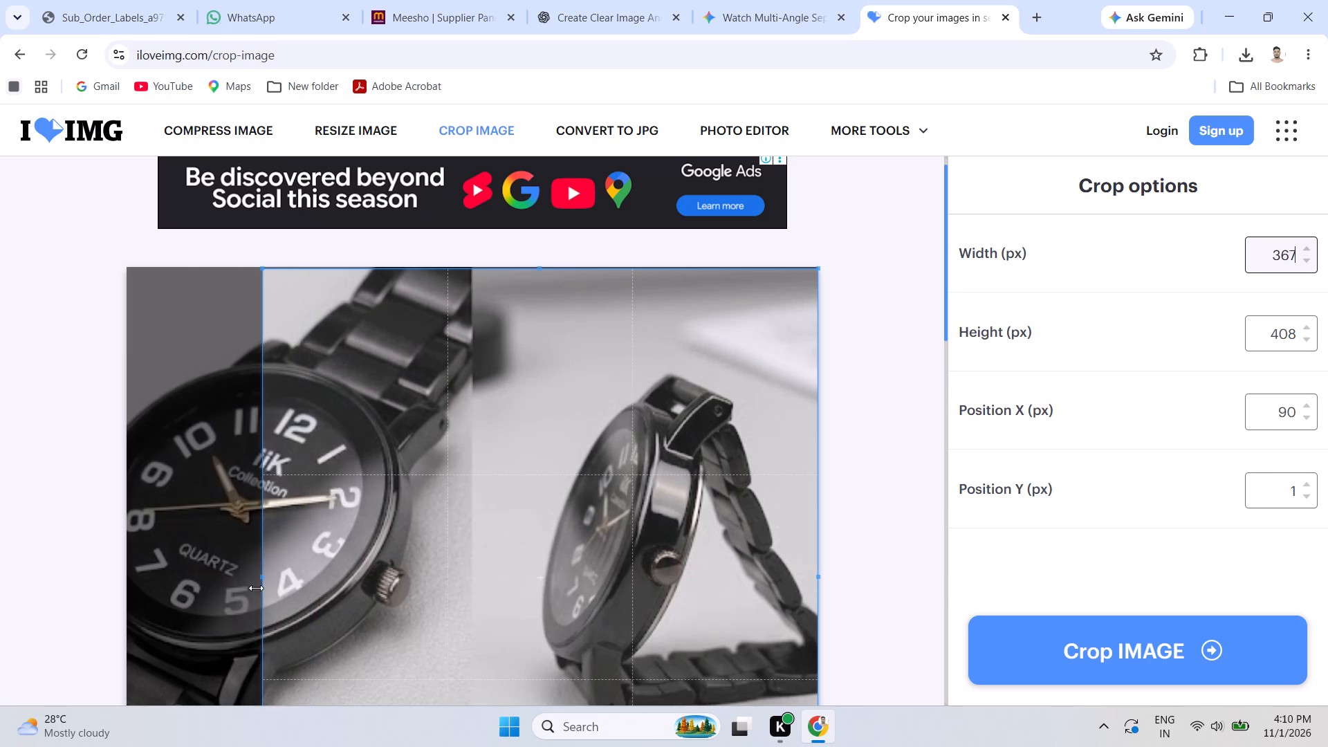
right_drag(256, 588, 126, 609)
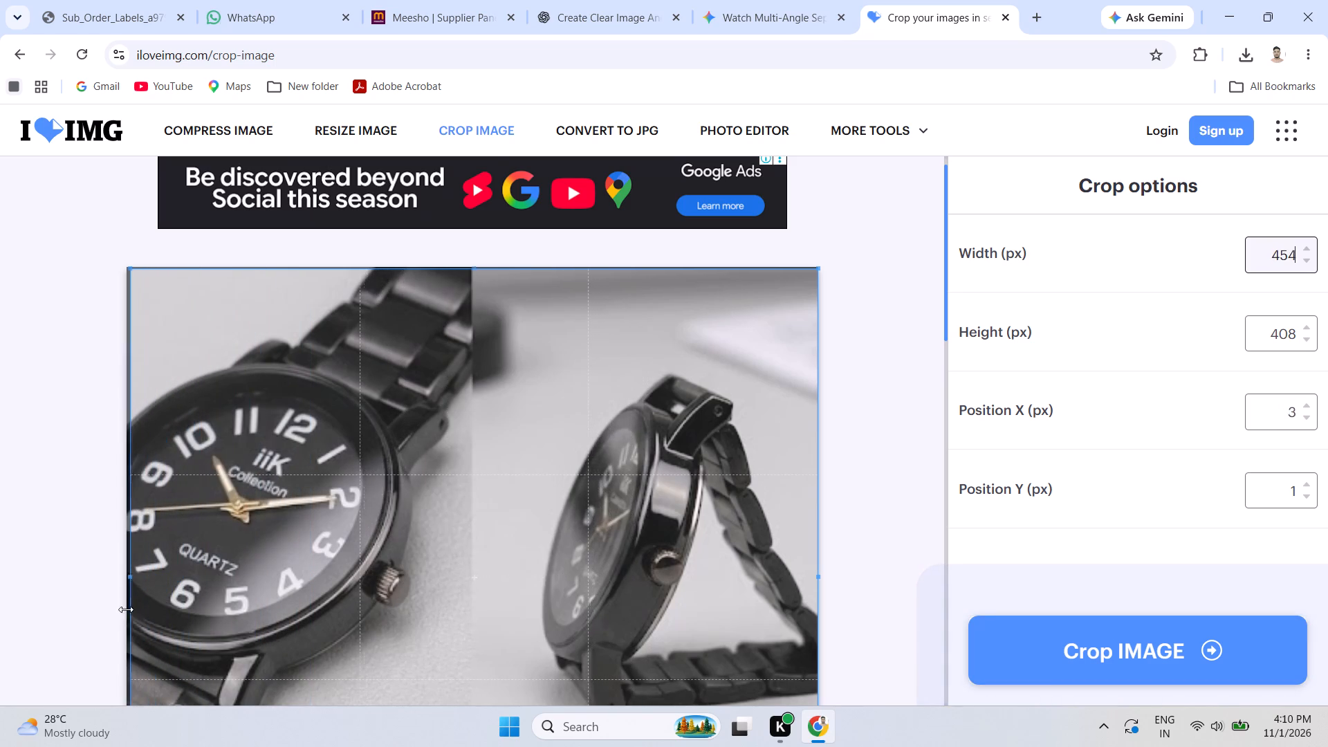
right_drag(126, 609, 124, 609)
Extend the crop frame's bottom edge to just below the horizontal watch view, to a height of about 514 px.
scroll(564, 584, down, 1)
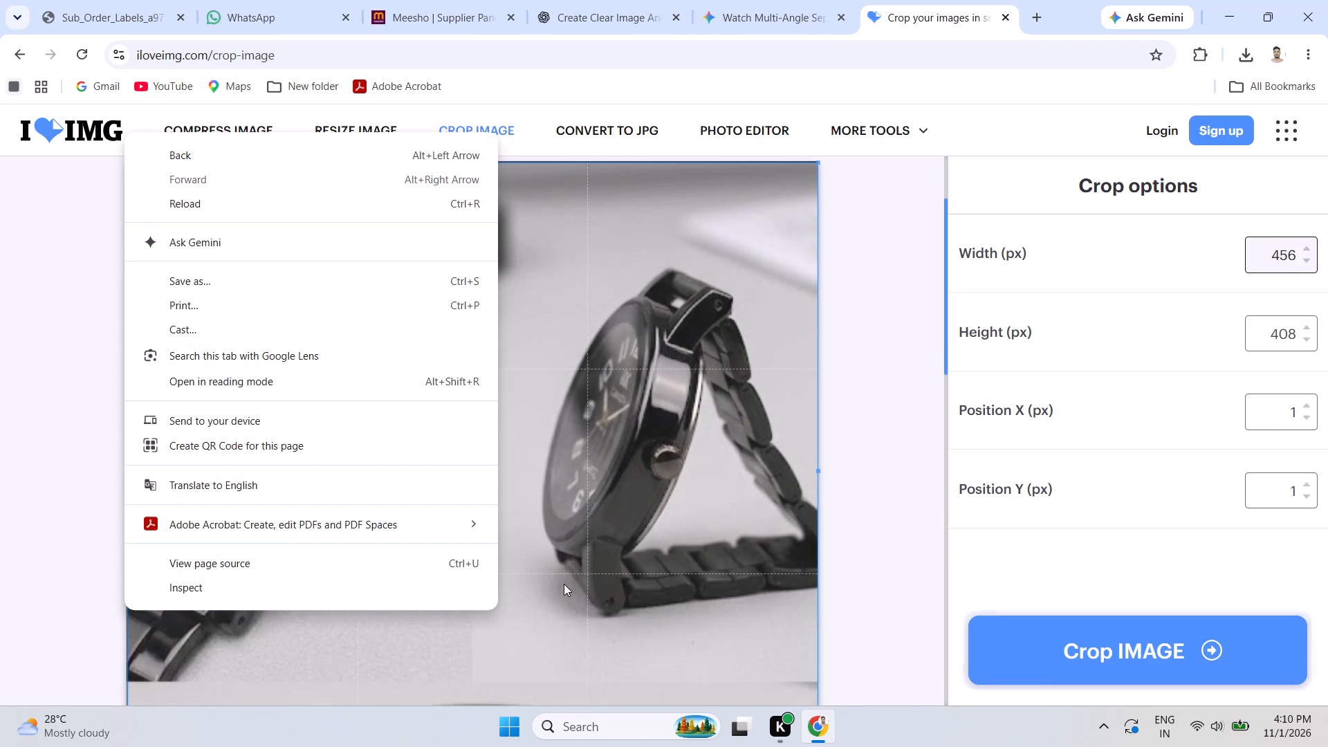
scroll(564, 584, down, 3)
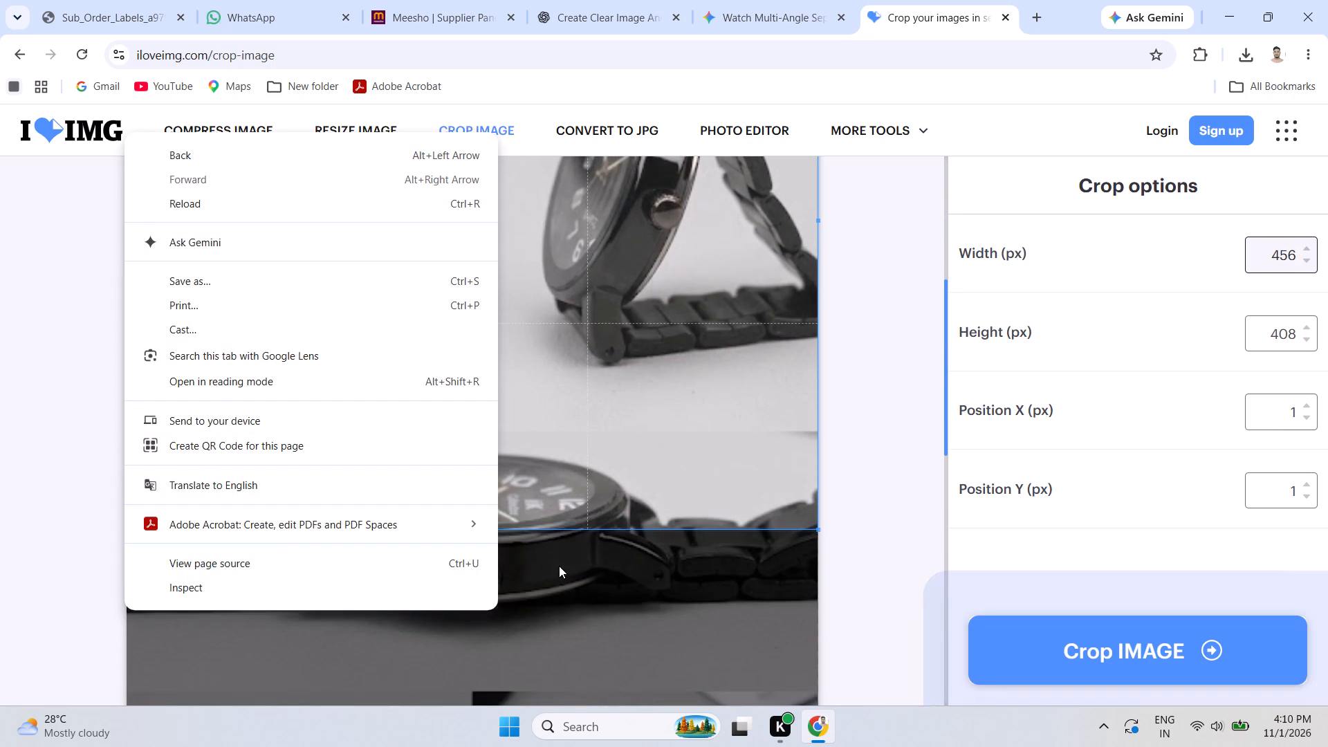
click(559, 566)
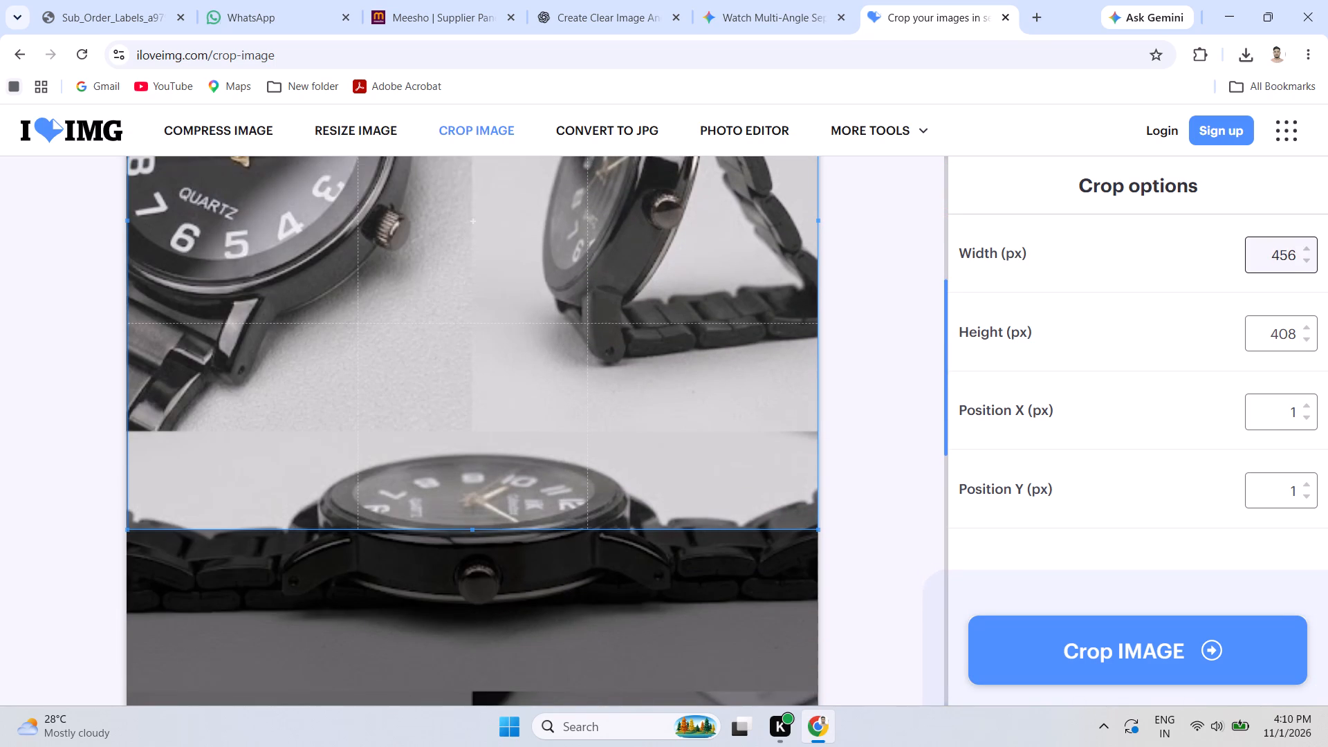
drag(474, 529, 478, 657)
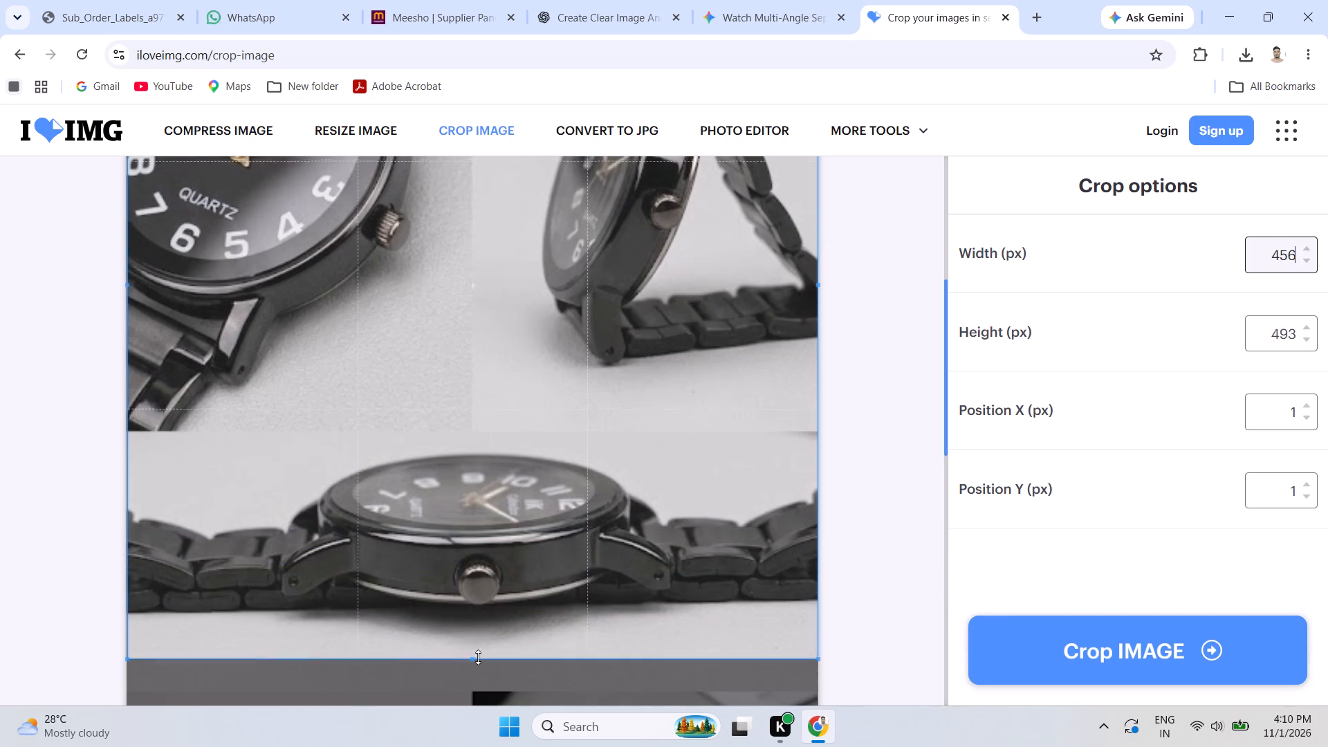
drag(478, 657, 478, 693)
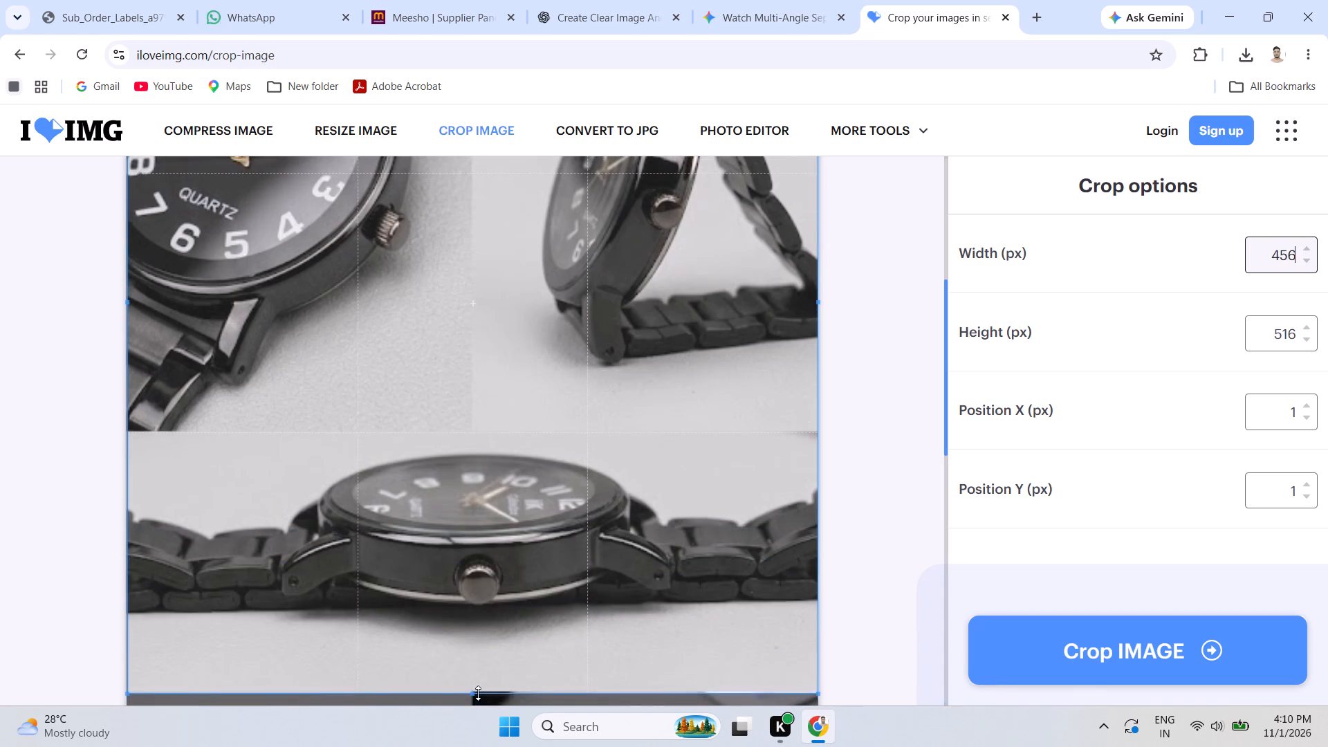
drag(478, 693, 479, 690)
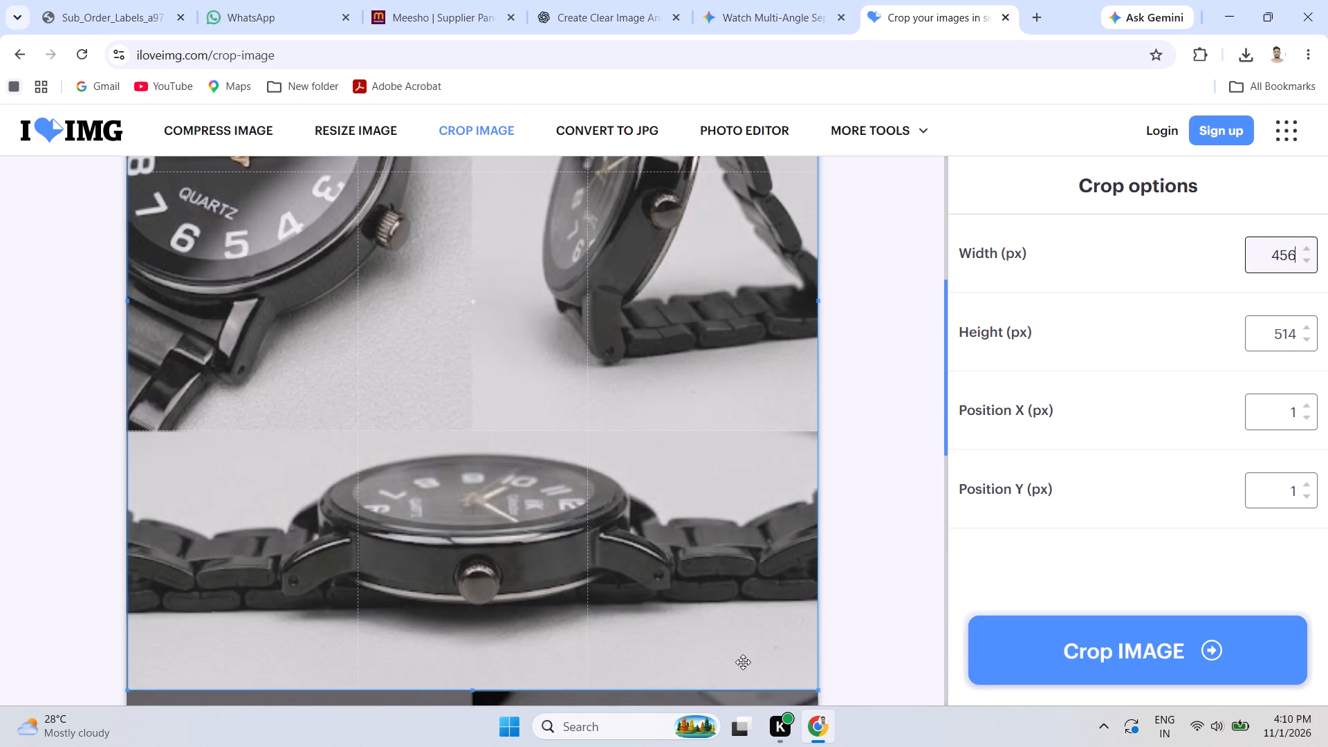
Crop the collage to the framed upper three watch views and download the cropped image.
click(987, 637)
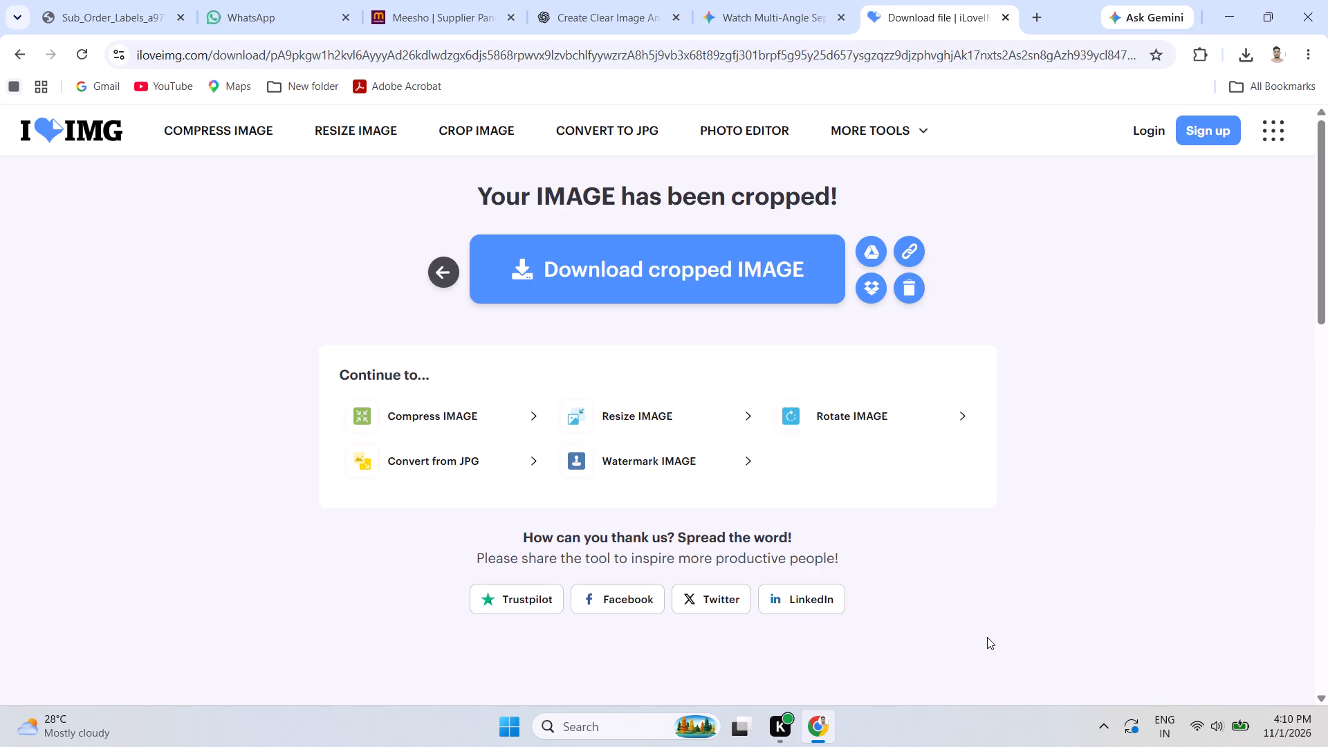
click(764, 268)
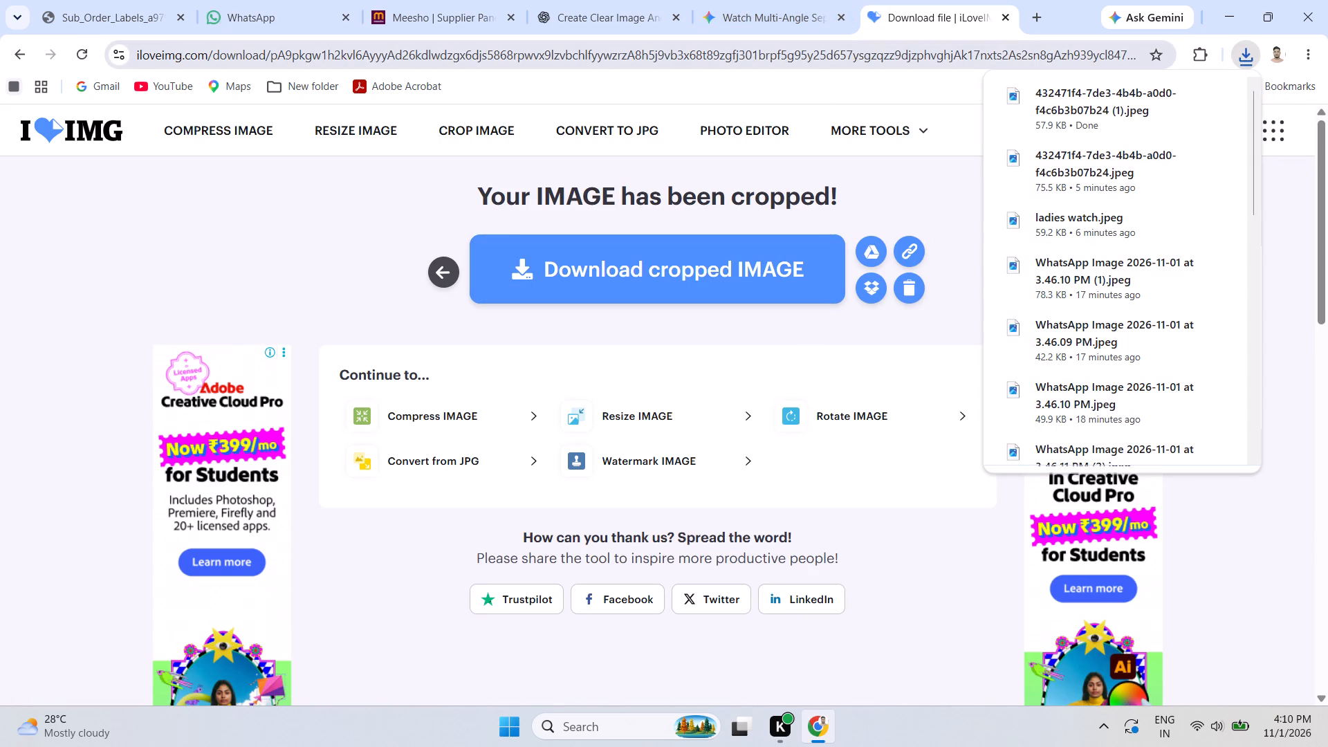
Return to the crop tool's start page and look at the saved images in Downloads without loading one.
click(1, 56)
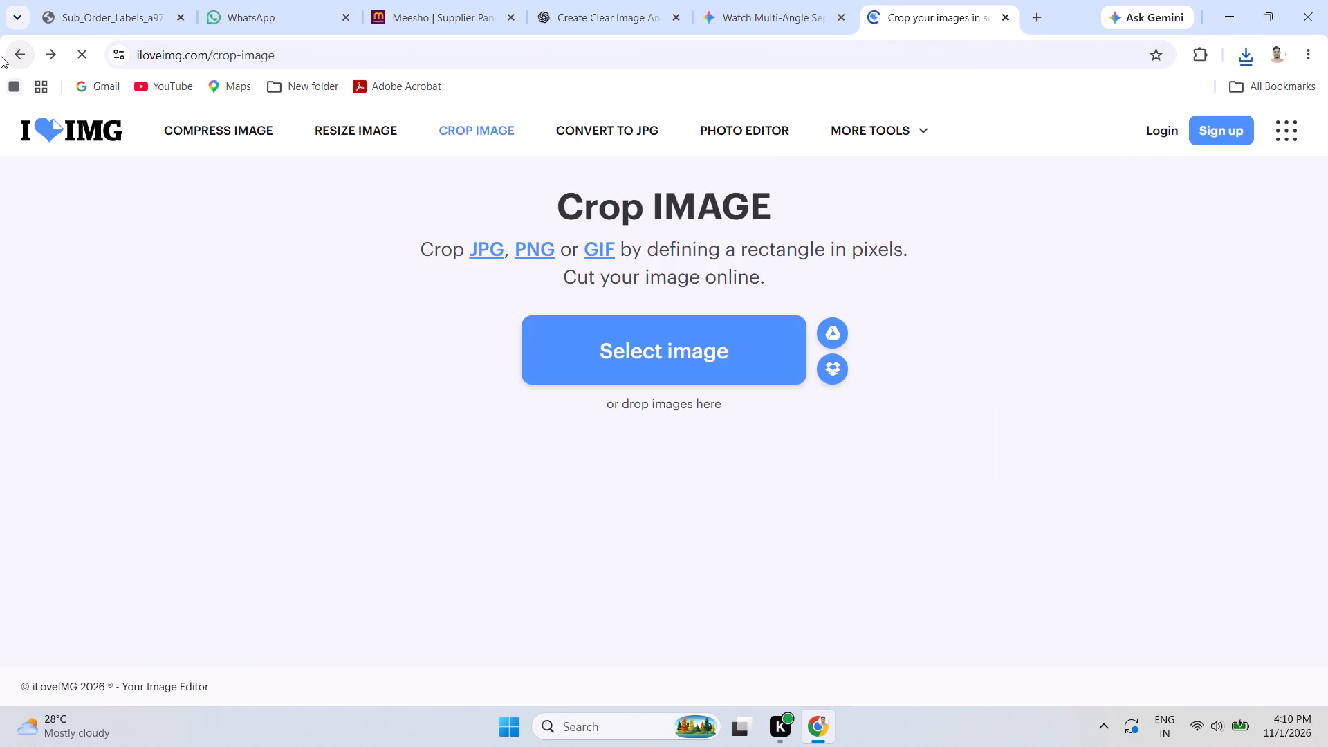
click(684, 359)
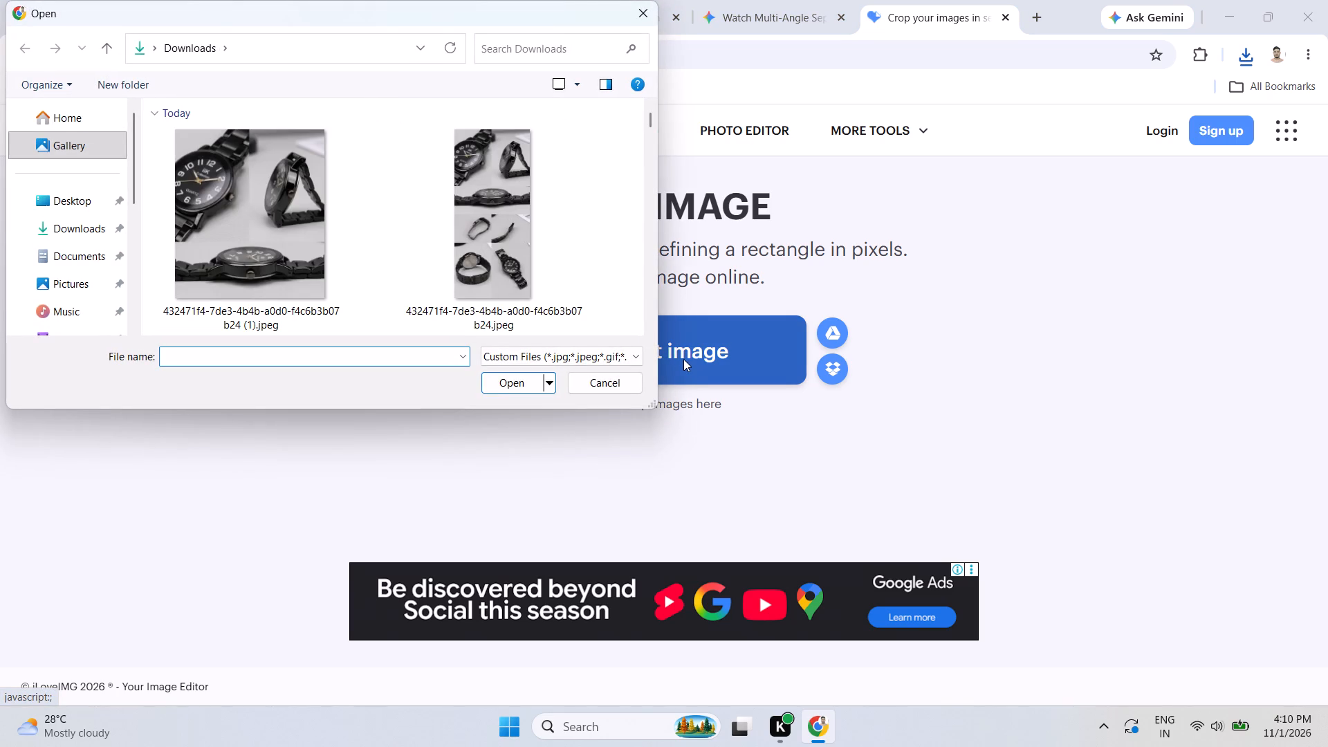
click(640, 12)
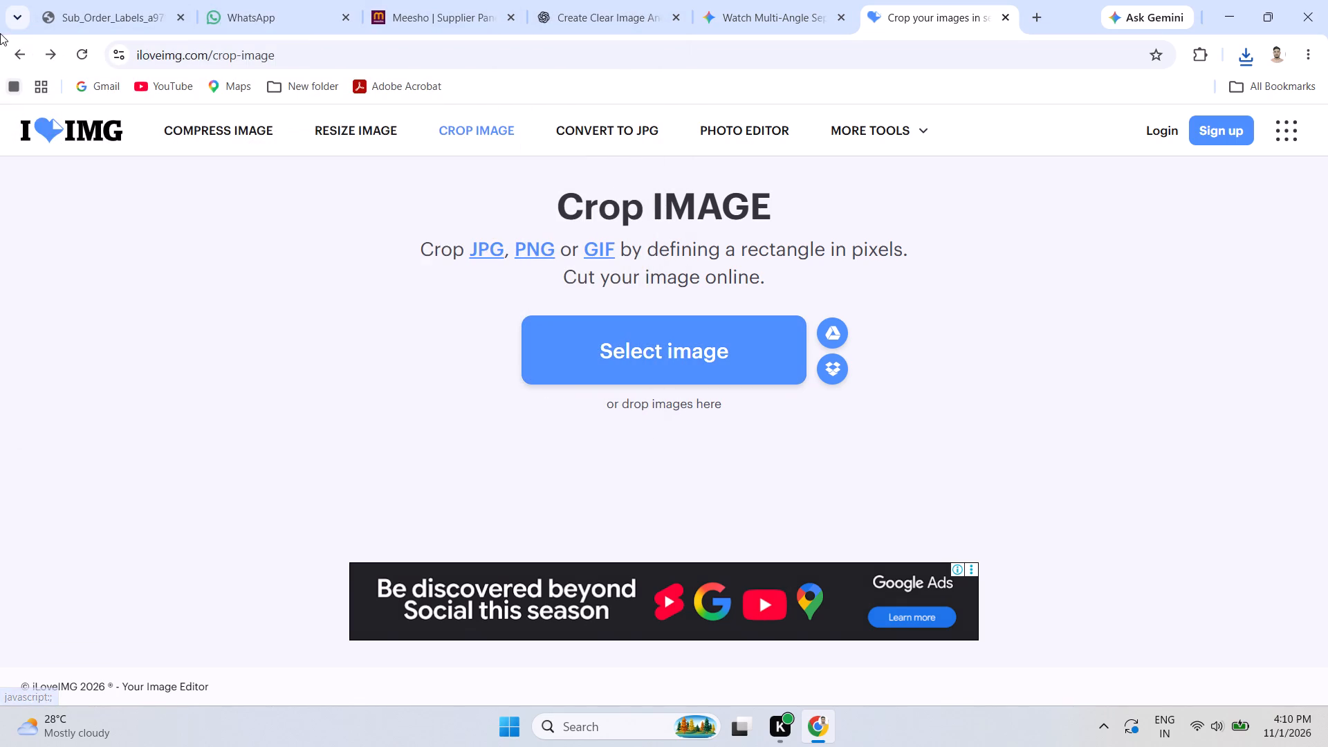
Reload the full multi-angle watch collage from Downloads into the crop tool.
click(57, 60)
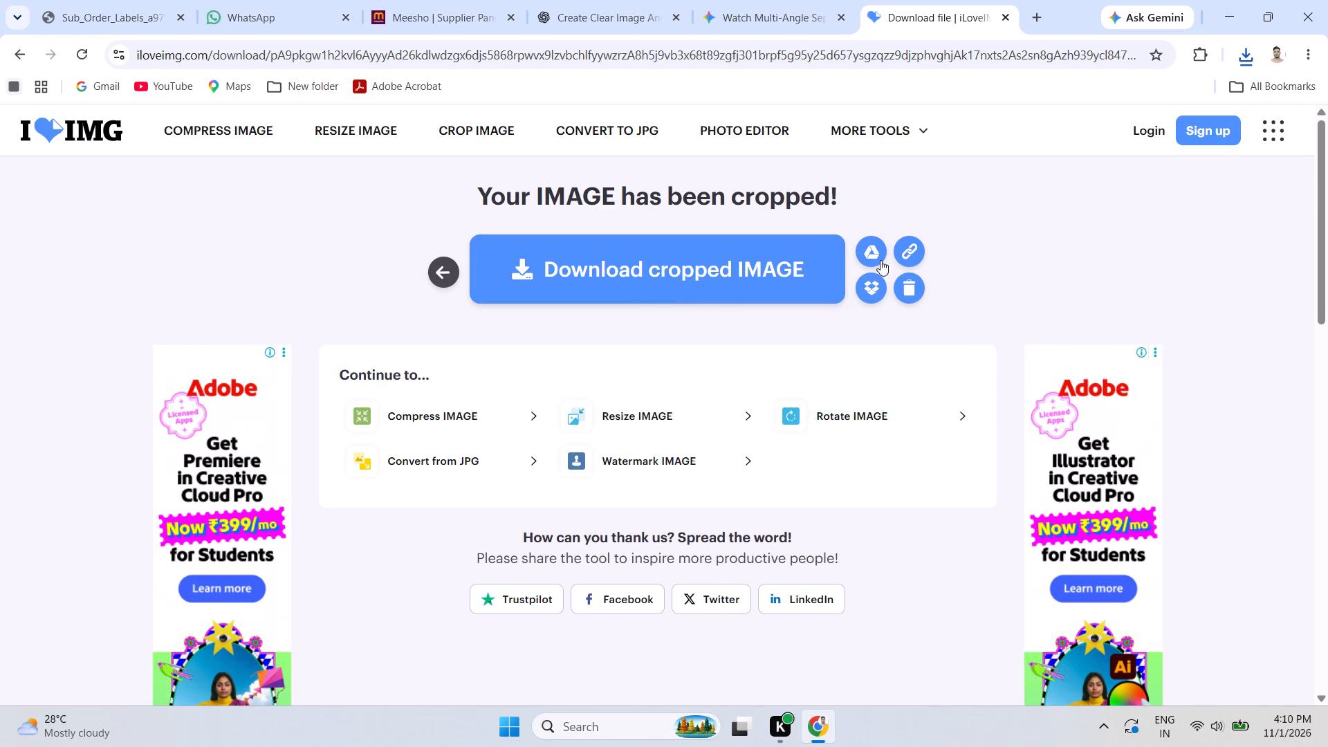
click(450, 275)
click(645, 379)
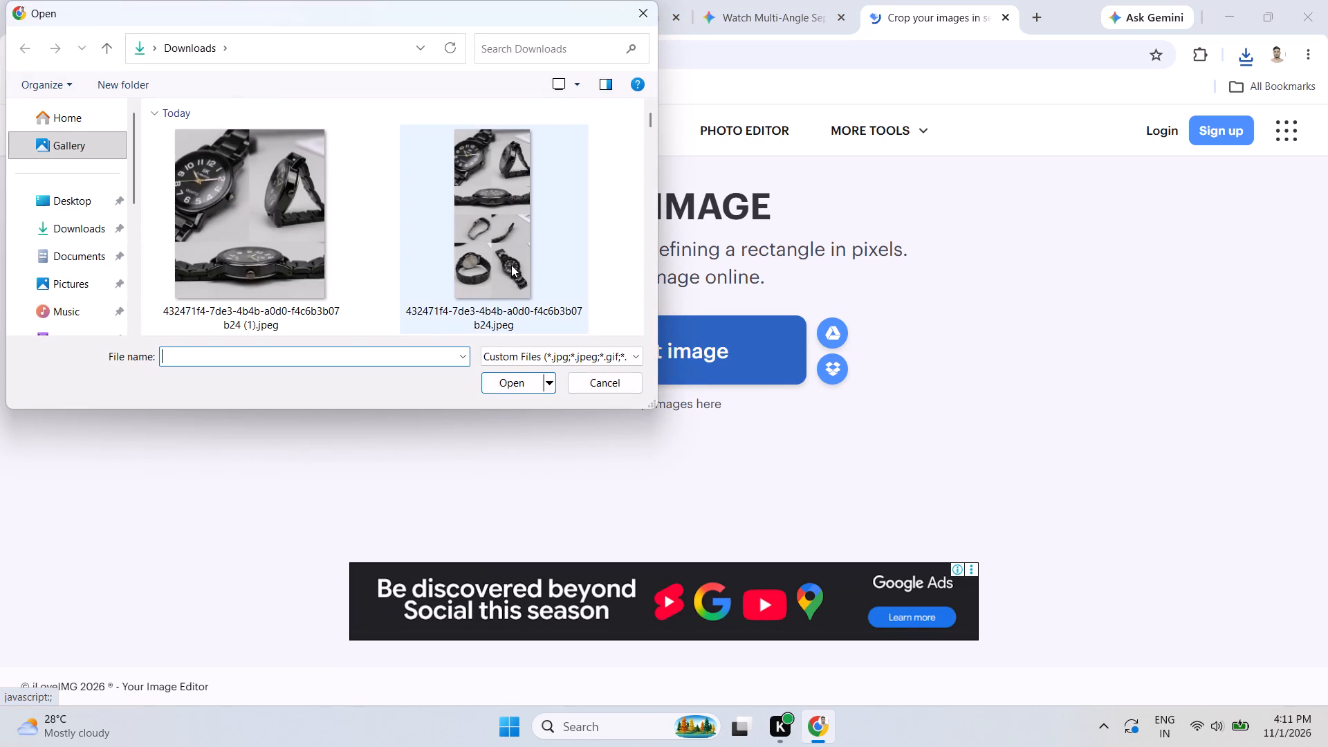
click(511, 265)
click(515, 376)
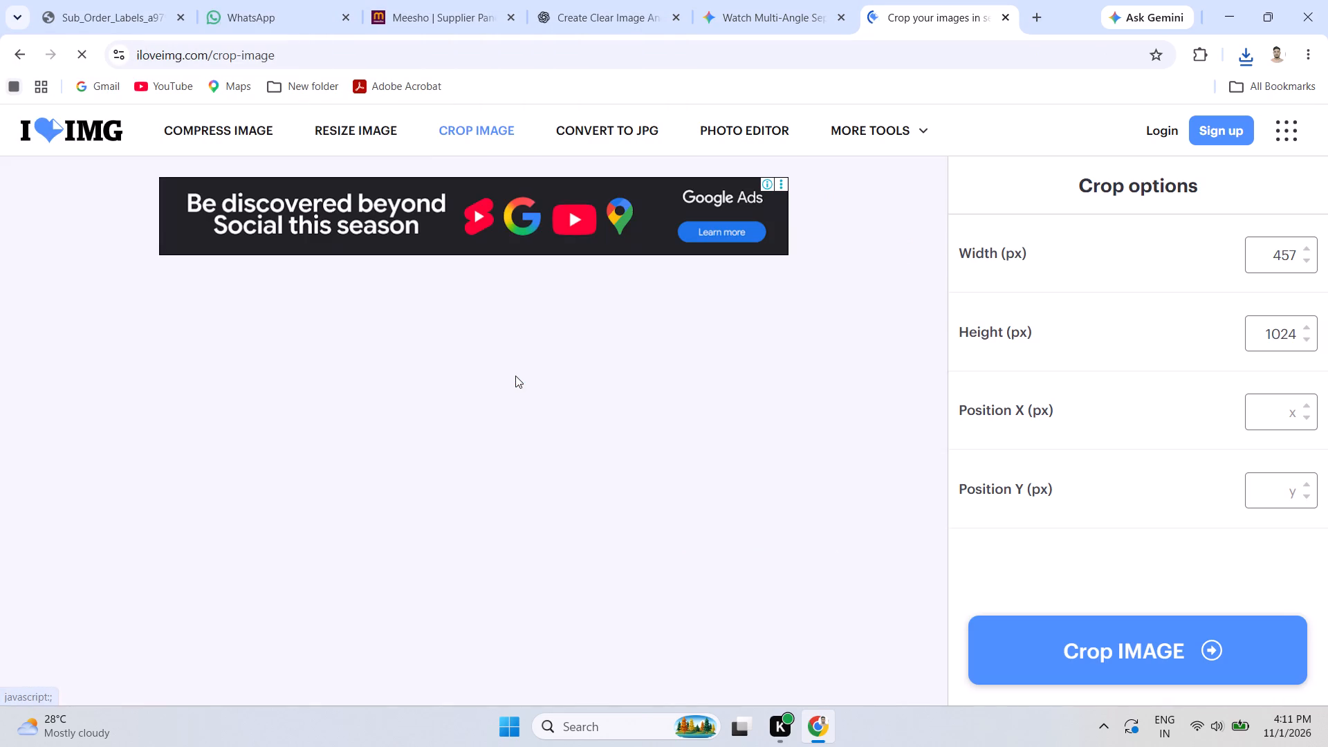
Extend the crop frame's bottom edge to the bottom of the collage, to a height of about 917 px.
scroll(555, 504, down, 6)
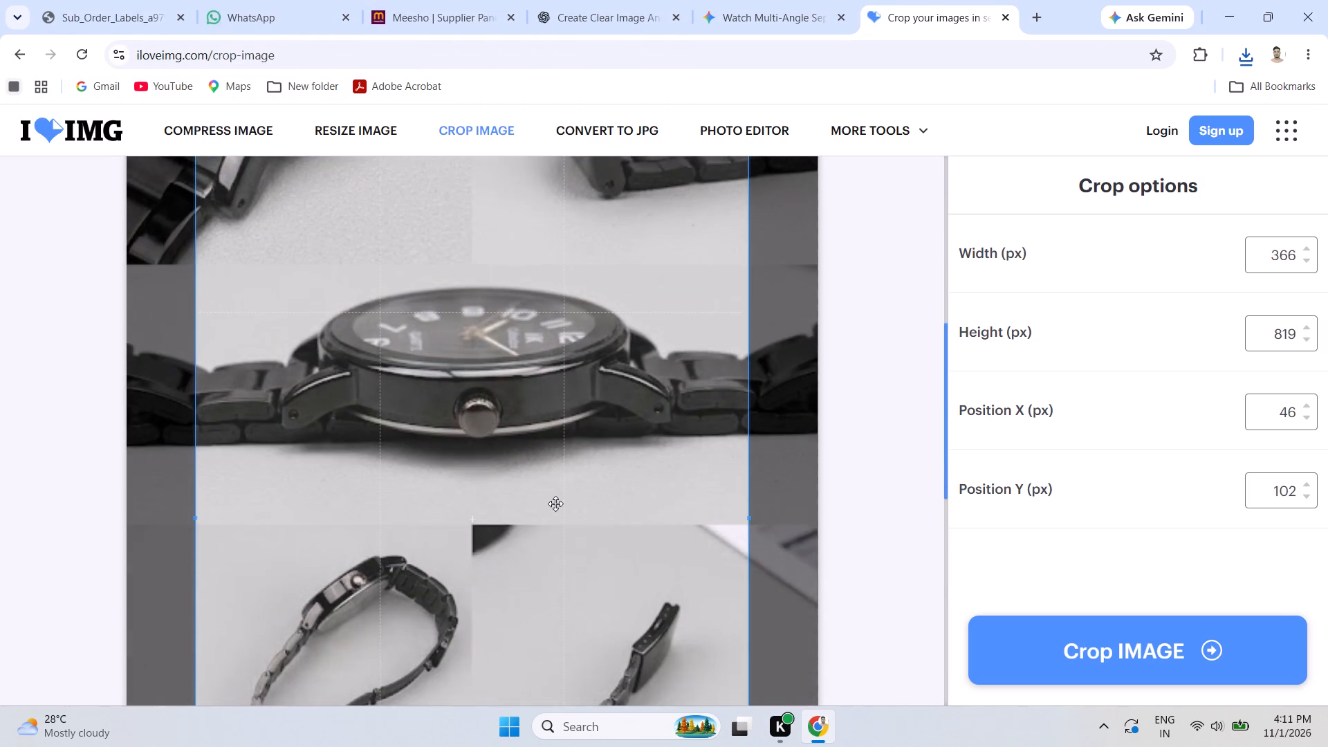
scroll(555, 504, down, 5)
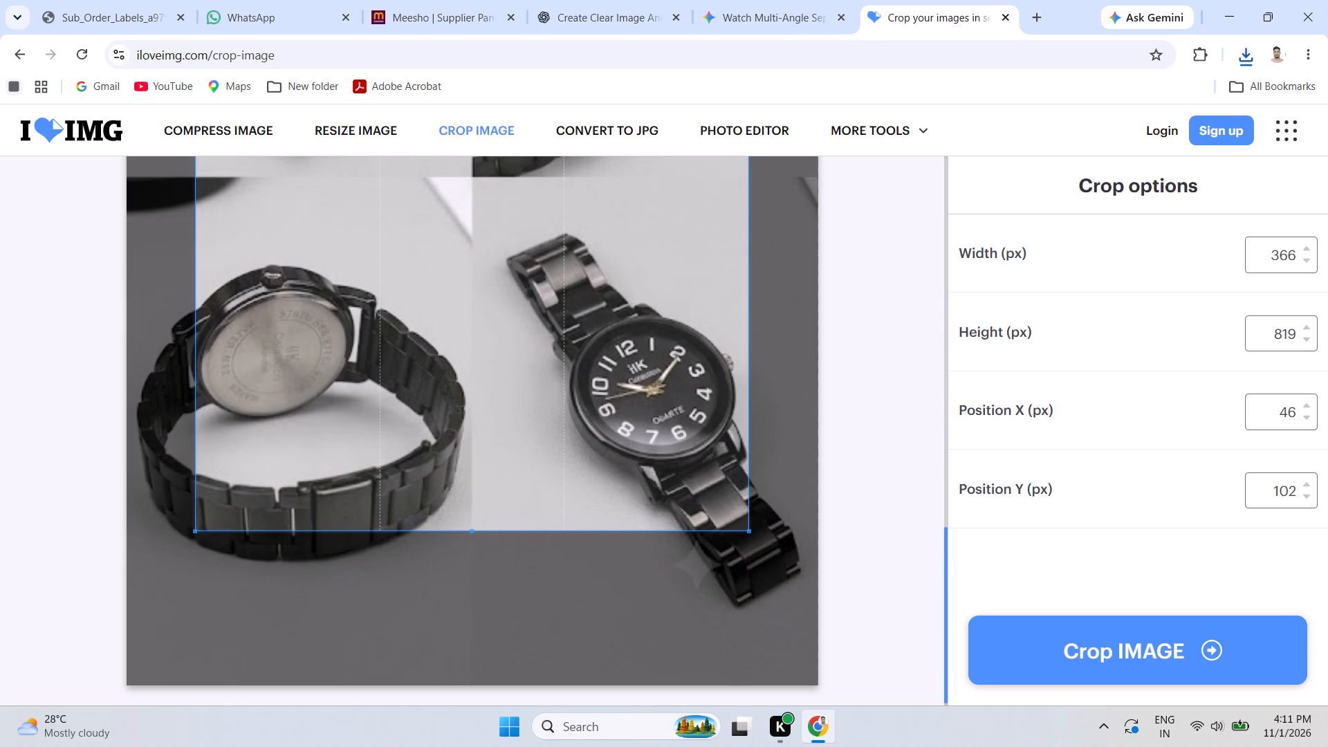
drag(472, 531, 475, 620)
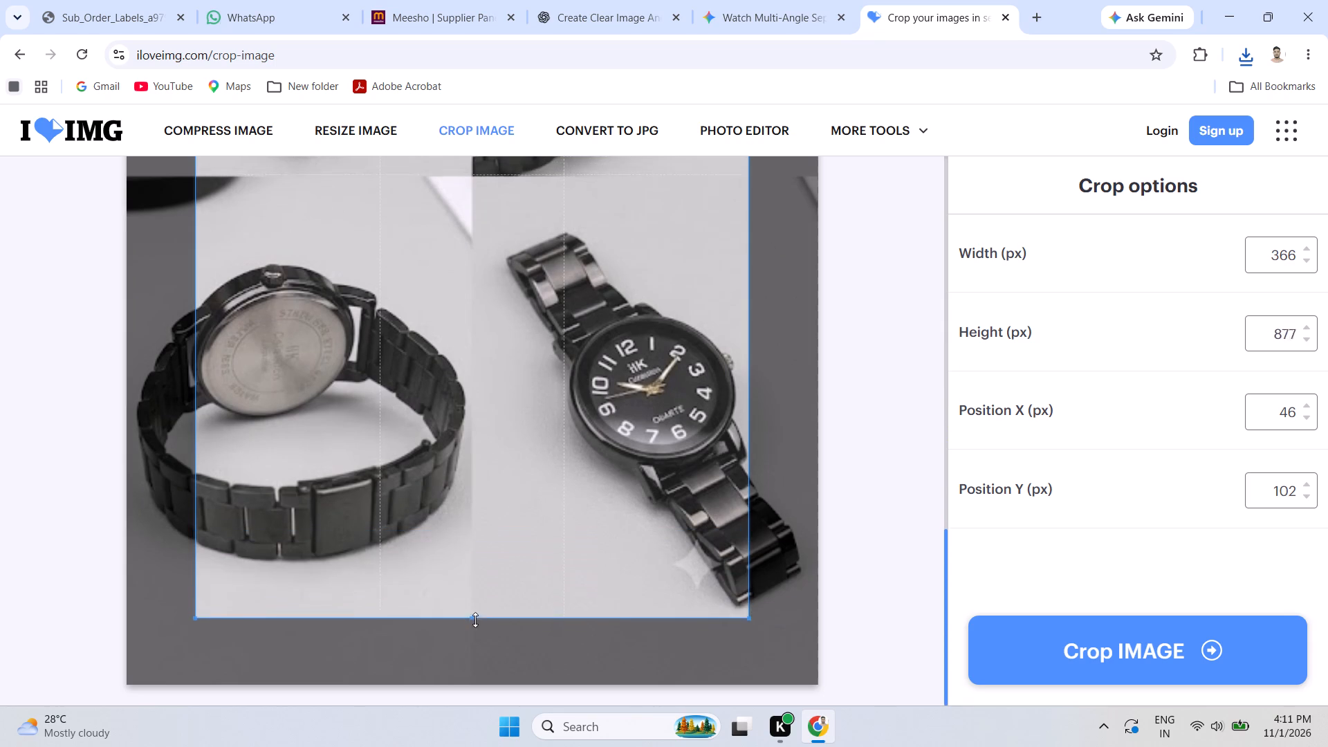
drag(475, 620, 477, 702)
Widen the crop frame towards both side edges of the collage, about 452 px wide, starting at X 5.
scroll(741, 313, up, 1)
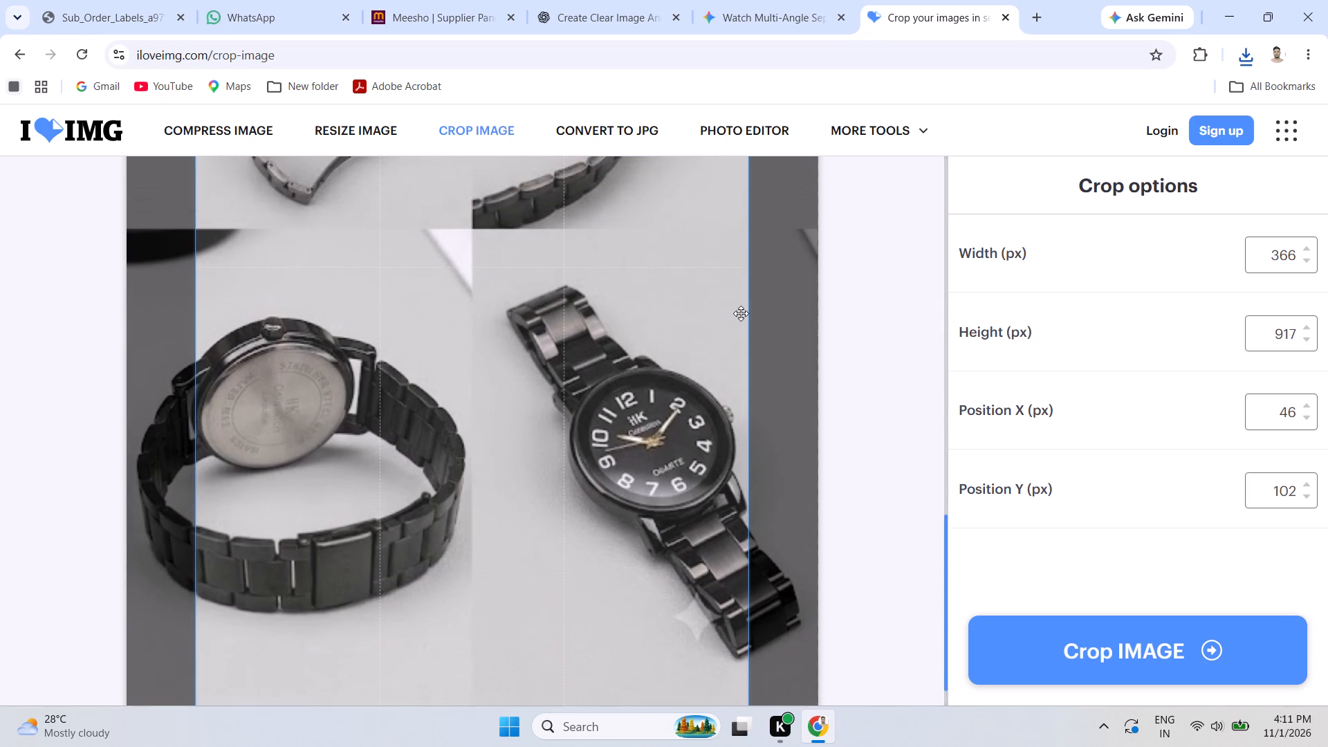
scroll(741, 313, up, 2)
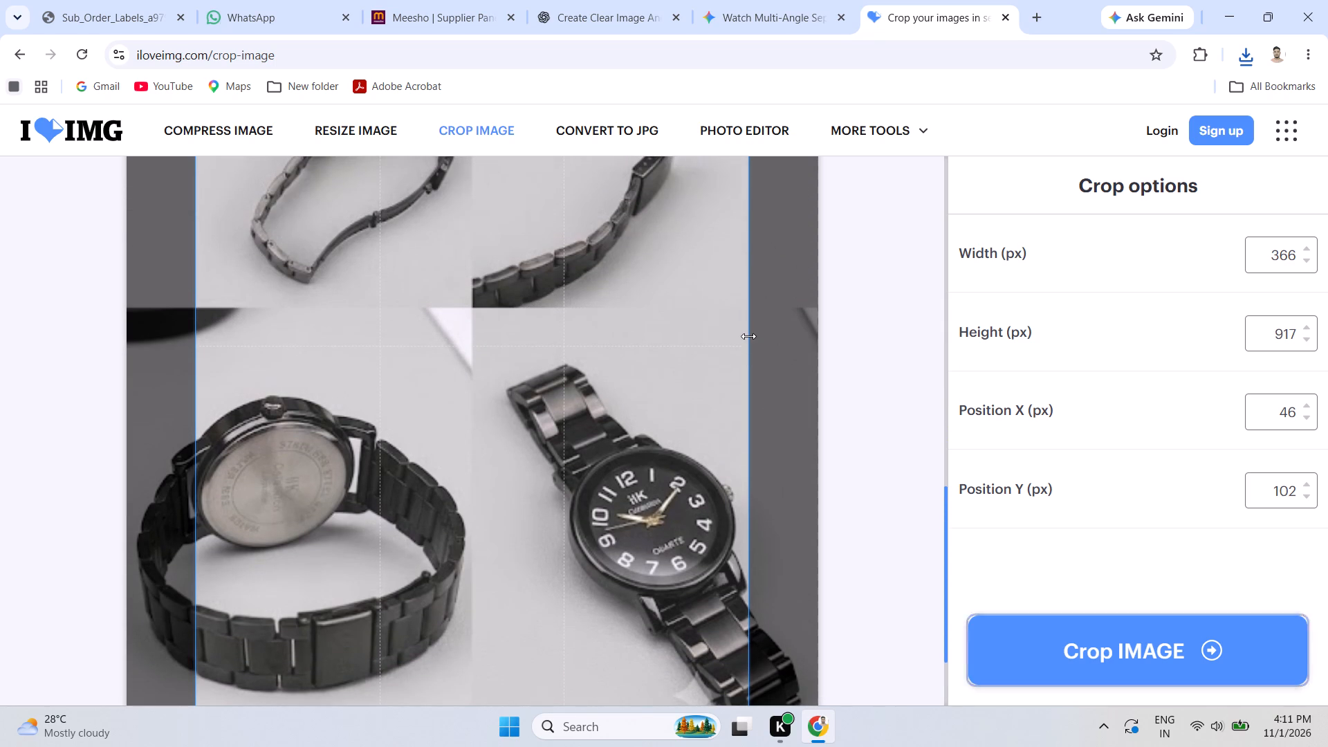
drag(748, 336, 800, 358)
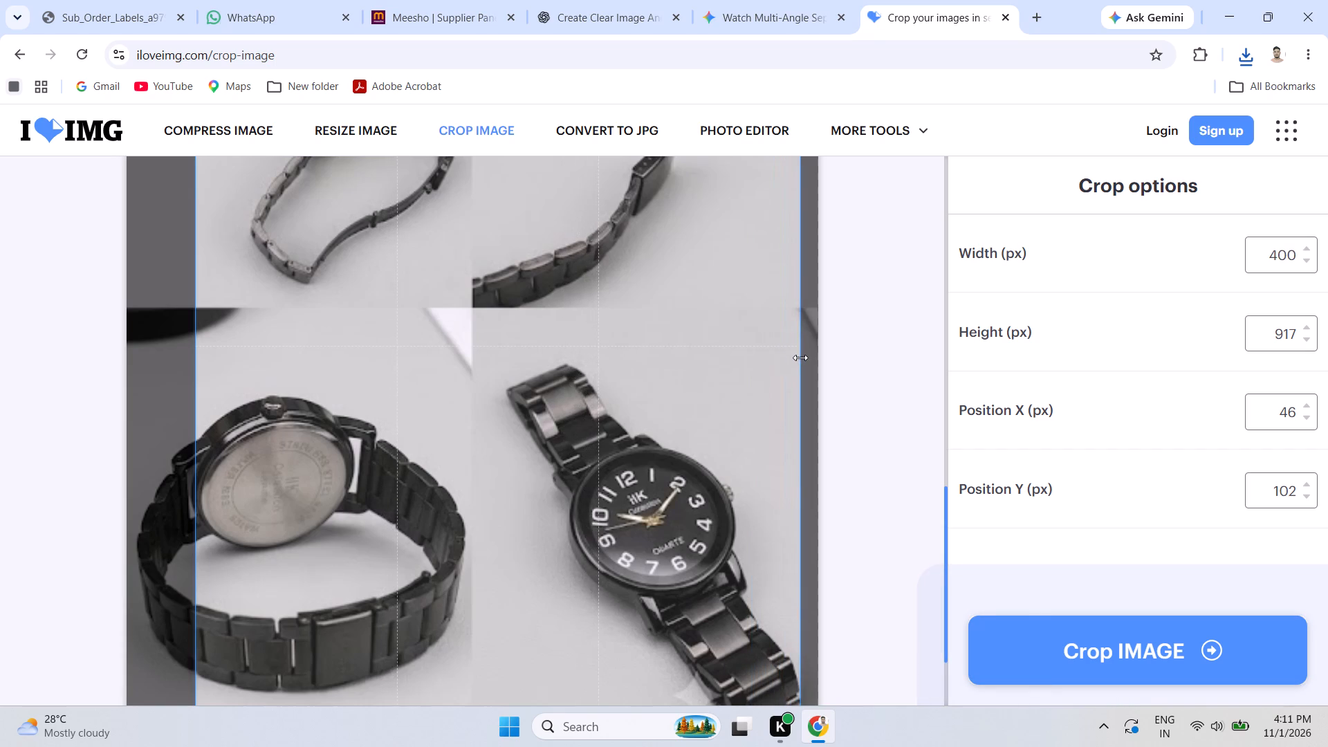
drag(800, 358, 804, 362)
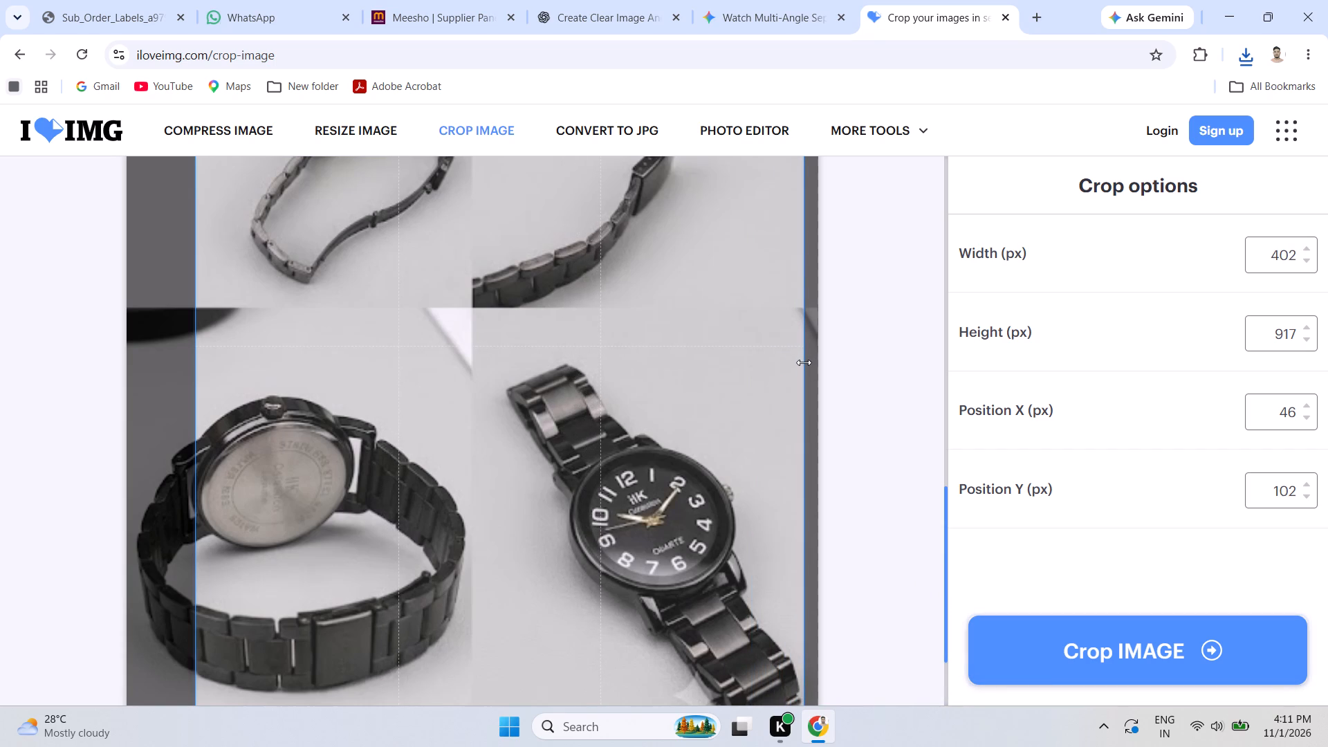
drag(804, 362, 896, 364)
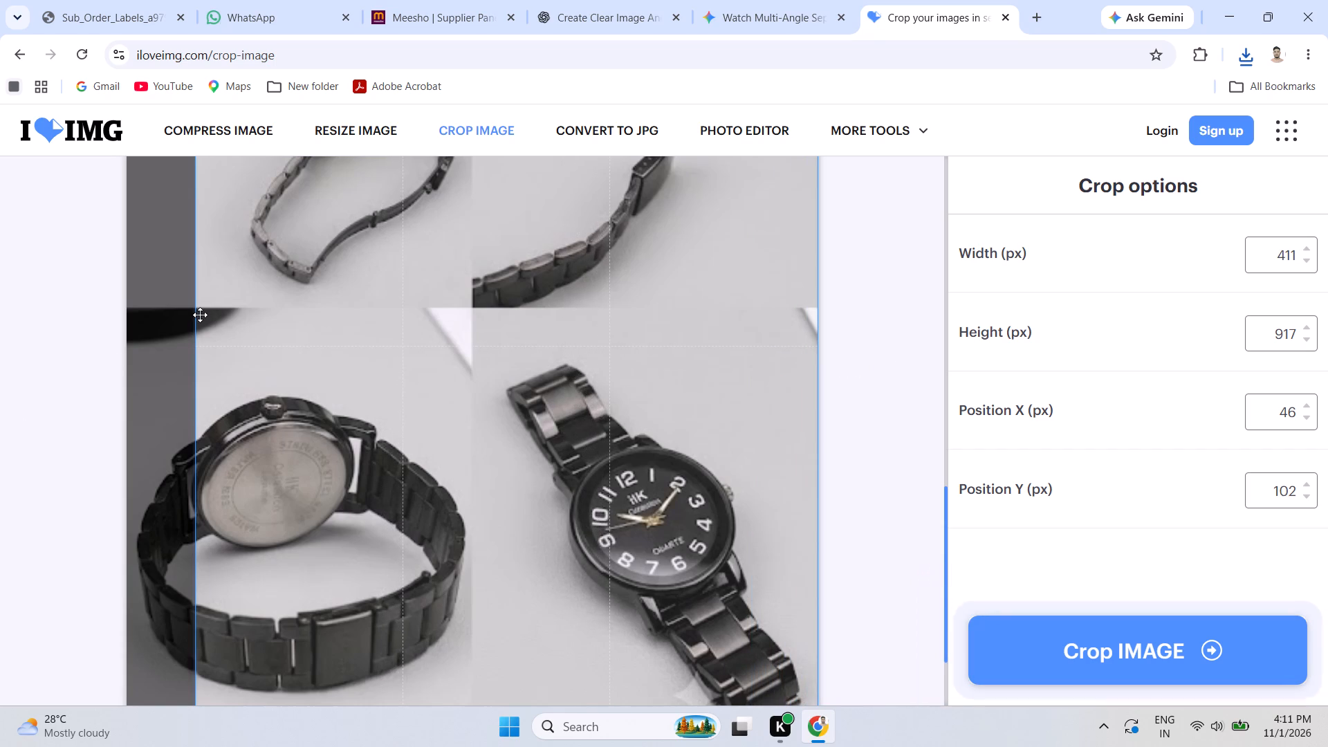
drag(194, 314, 154, 331)
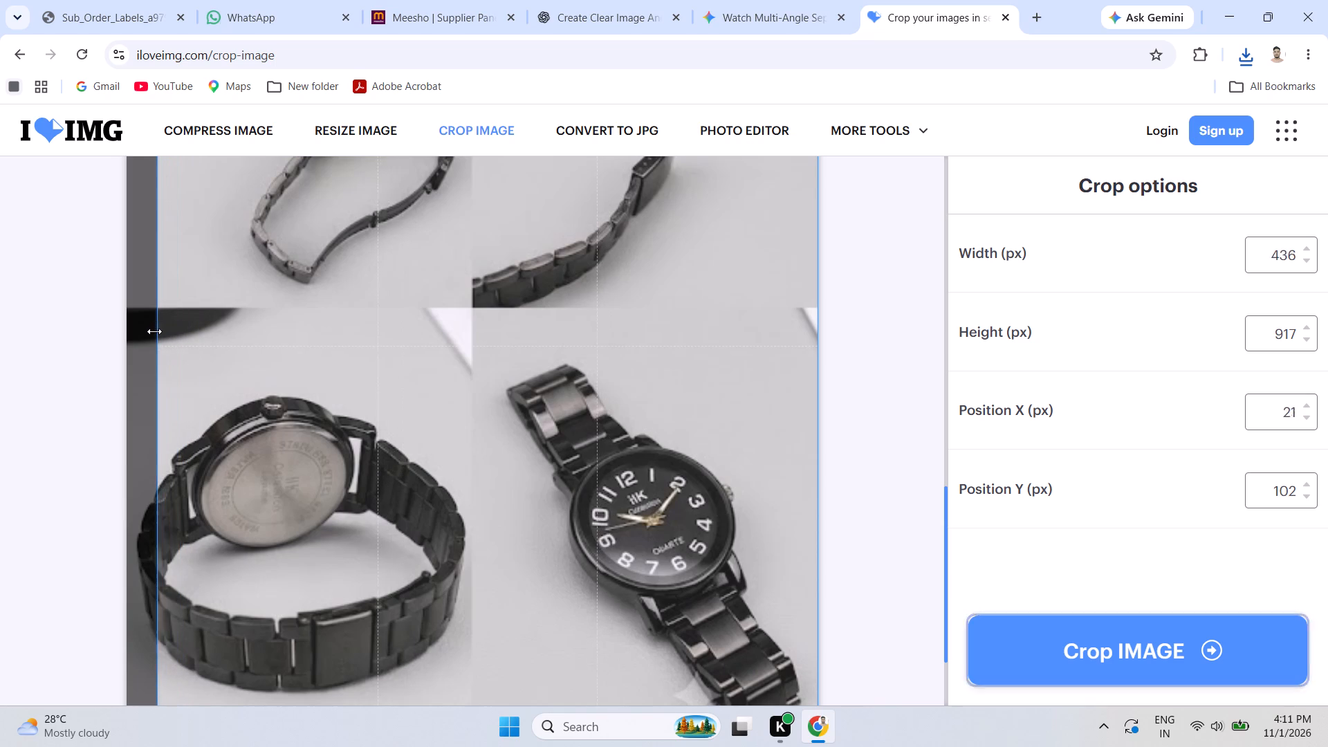
drag(154, 331, 133, 347)
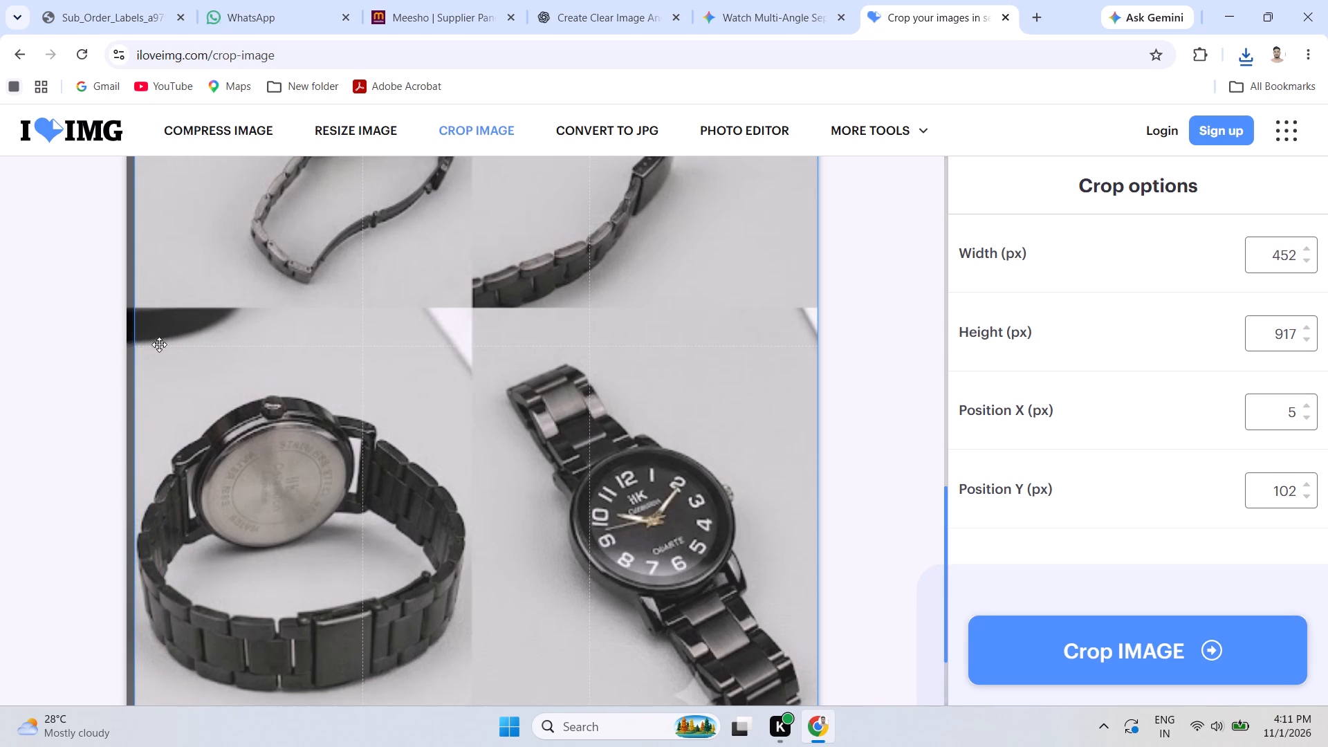
Lower the crop frame's top edge to just below the horizontal watch view, at about Y 518 with a height of about 501 px.
scroll(167, 346, up, 4)
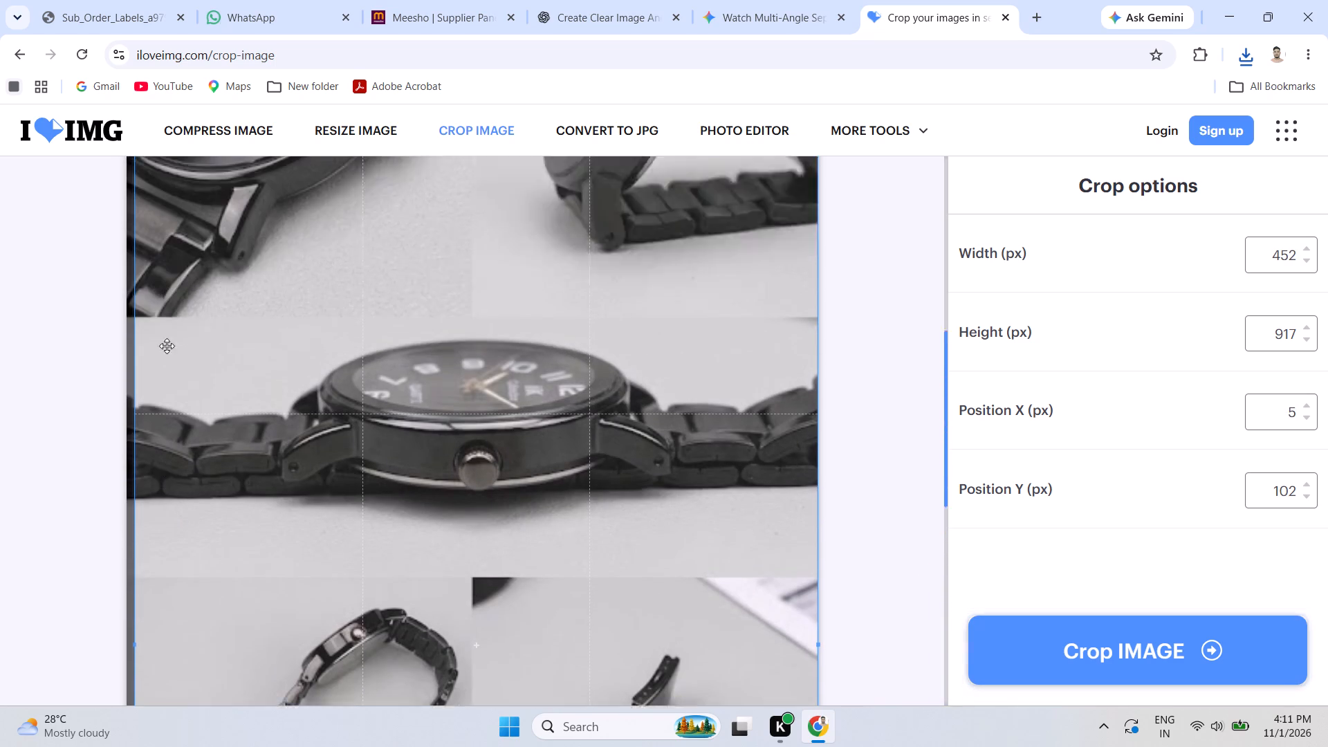
scroll(167, 346, up, 2)
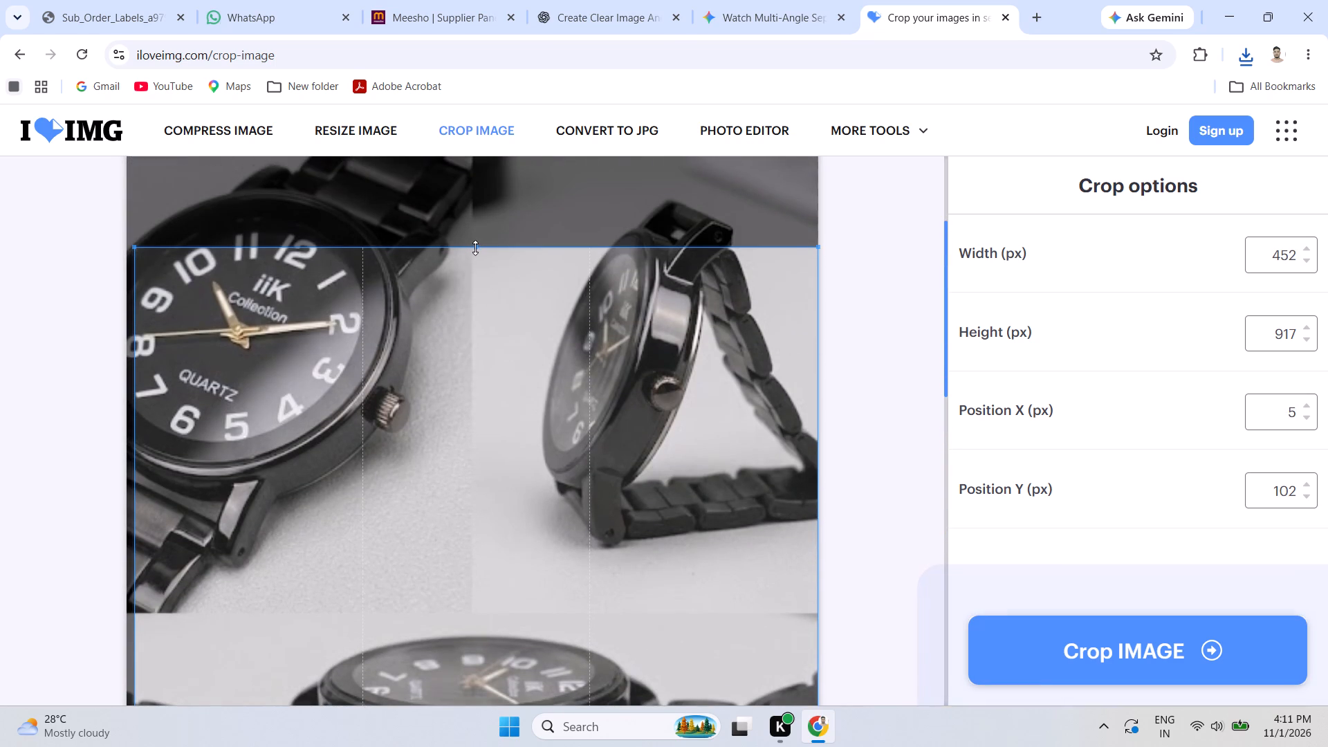
drag(475, 248, 496, 486)
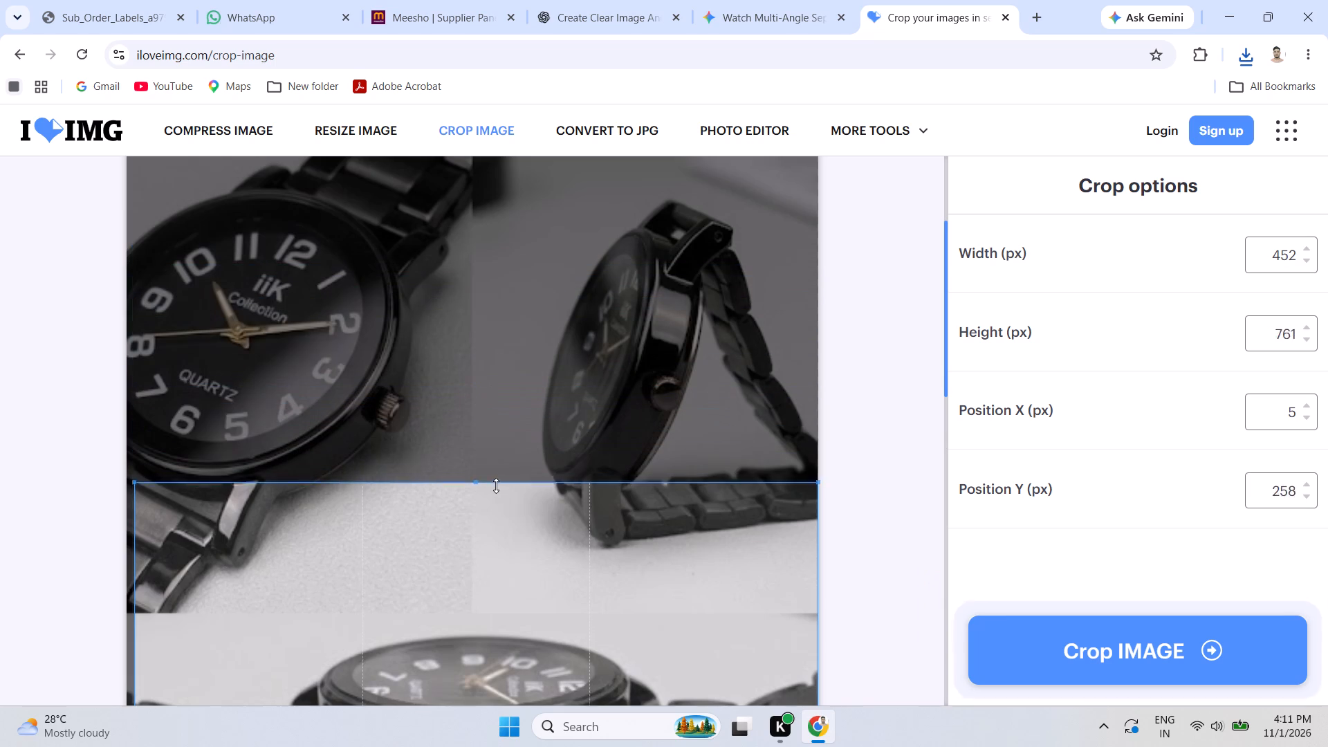
drag(496, 486, 497, 637)
scroll(497, 637, down, 2)
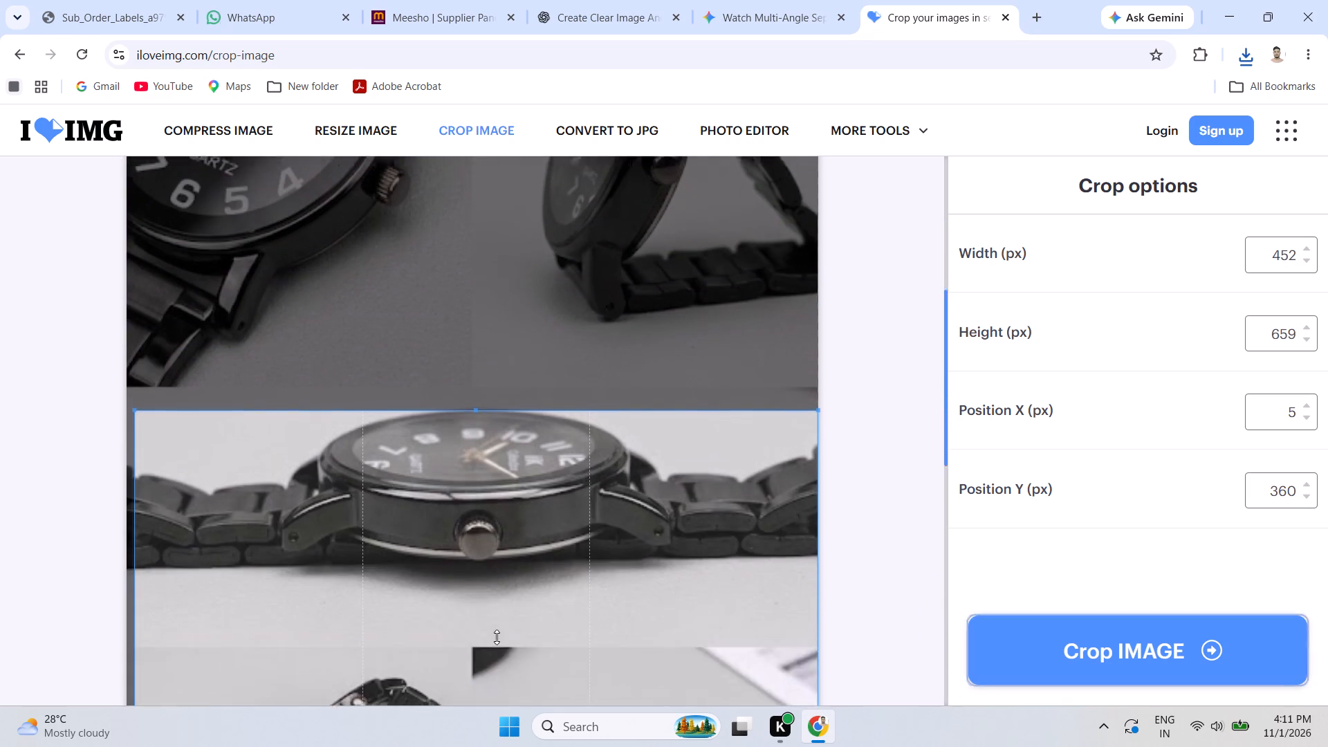
scroll(497, 637, down, 1)
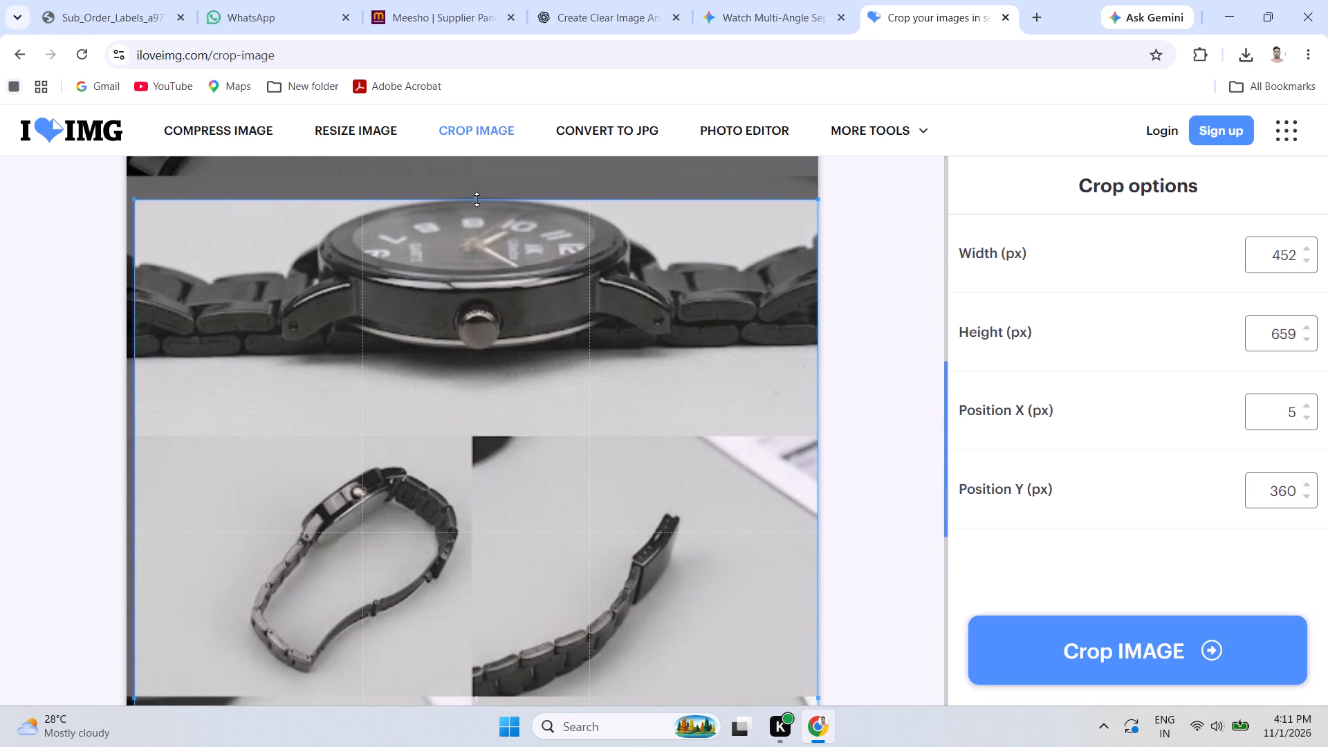
drag(477, 199, 480, 411)
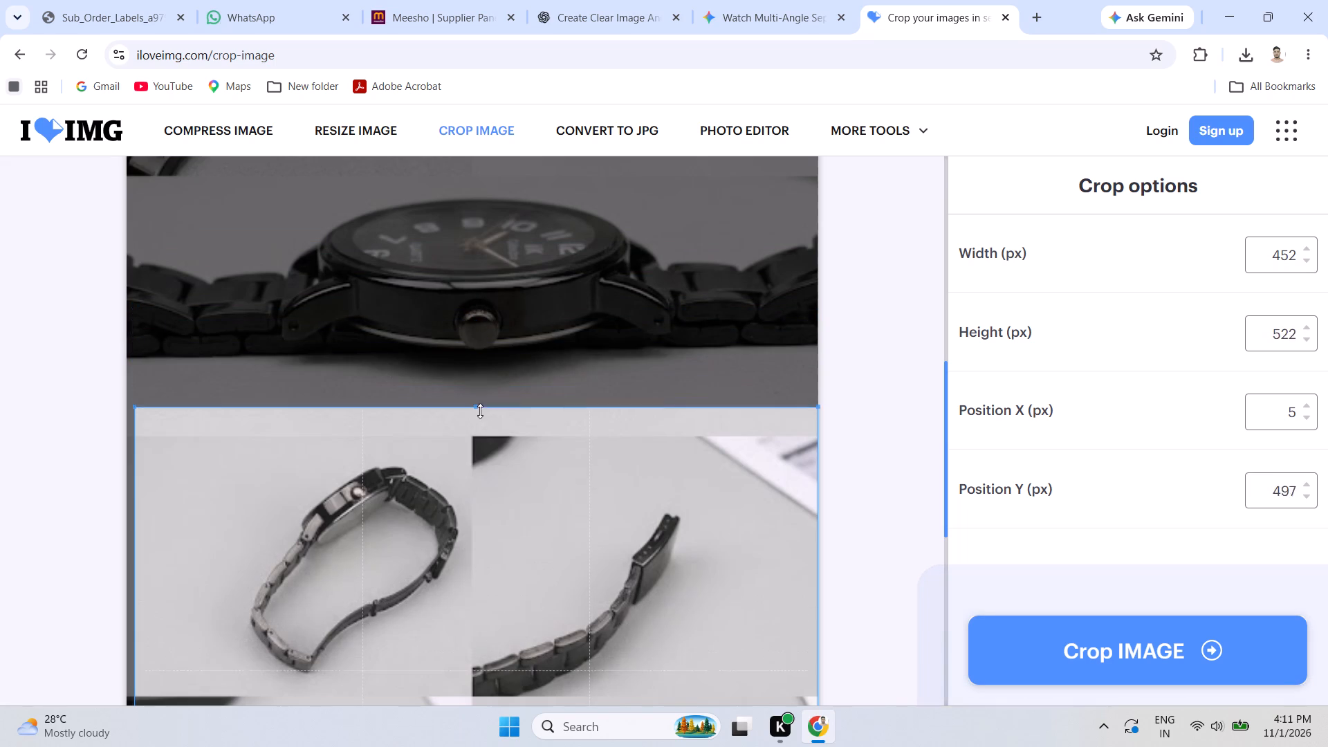
drag(480, 411, 480, 467)
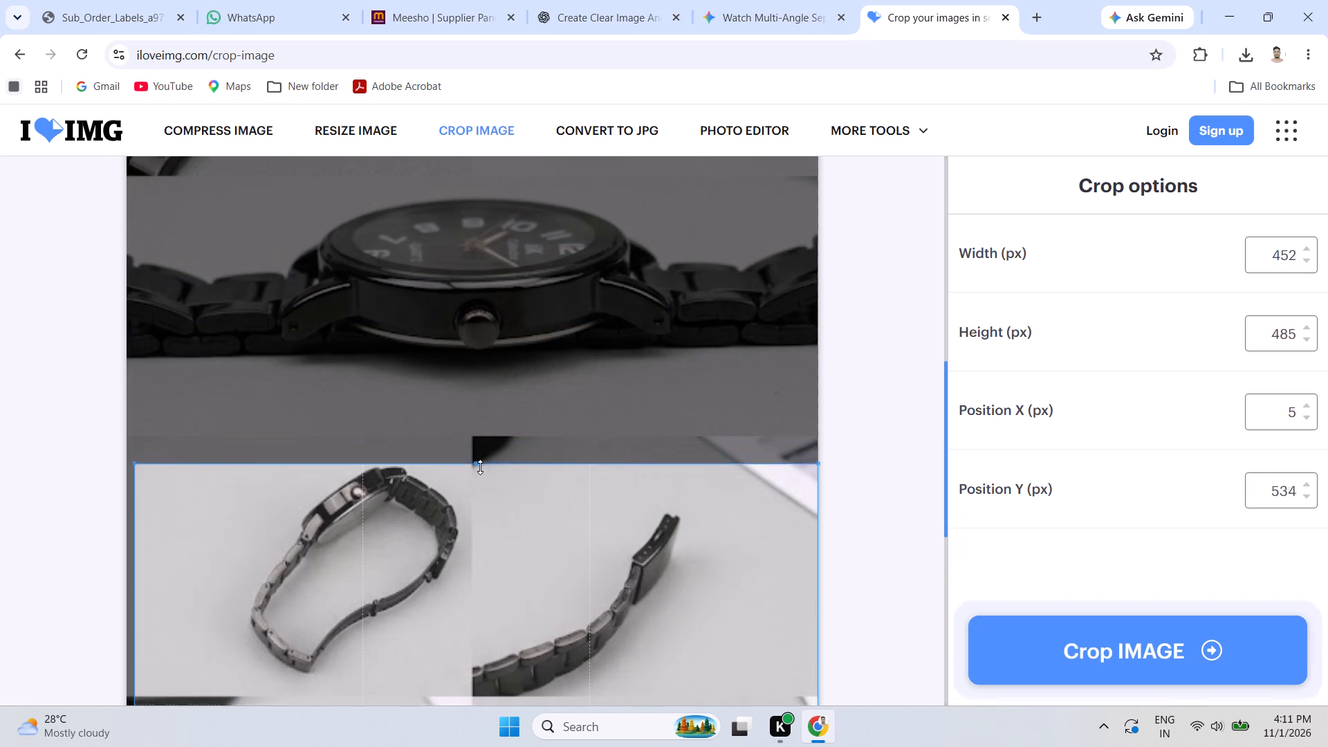
drag(480, 467, 479, 439)
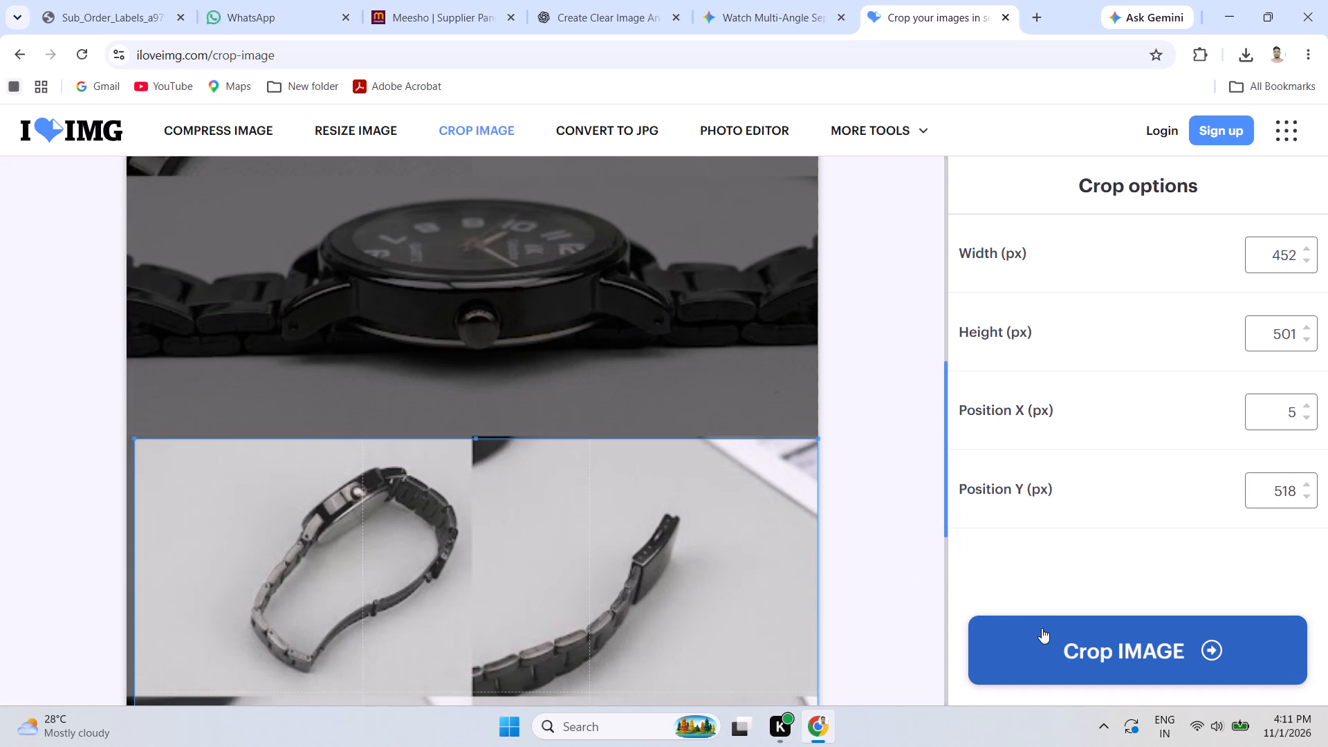
Crop the collage to the framed lower four watch views and download the cropped image.
click(1042, 628)
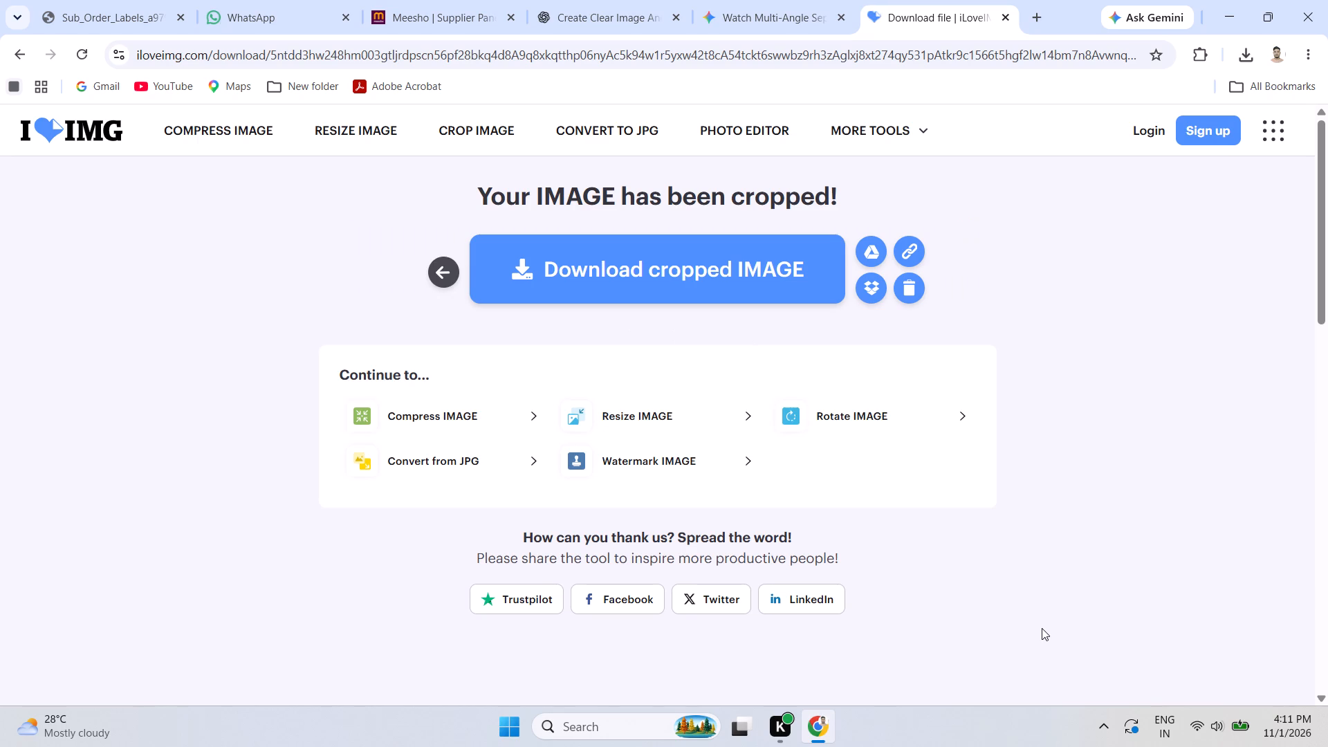
click(726, 260)
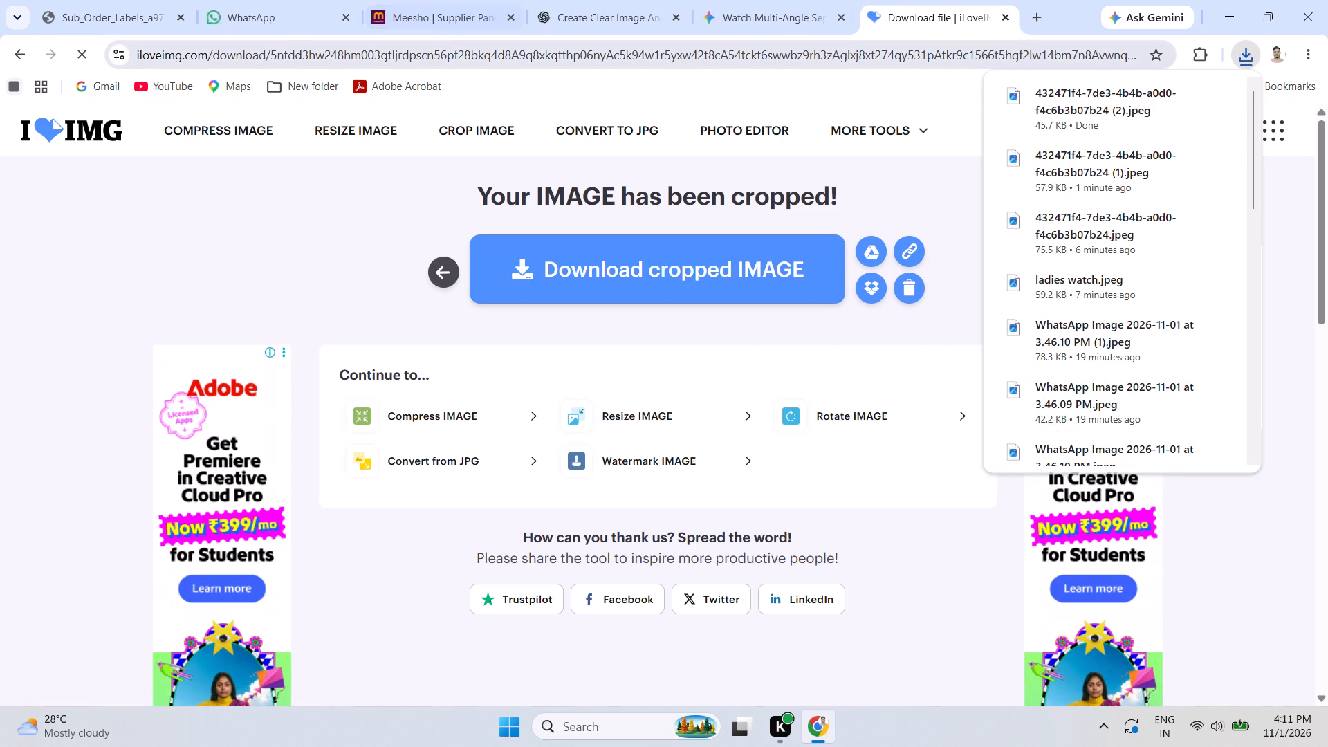
Switch to the Meesho catalog form and add the cropped upper three watch views, the file ending in (1).jpeg, as Image 2.
click(405, 7)
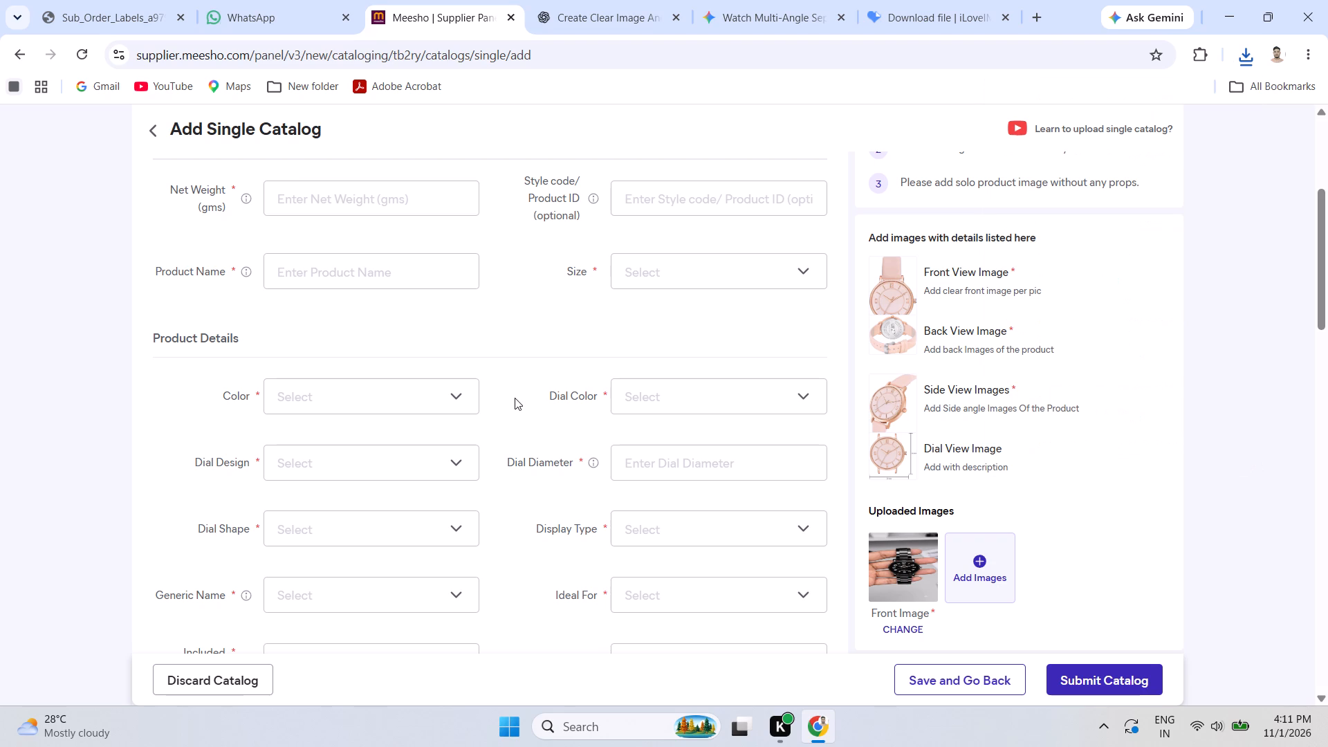
click(969, 594)
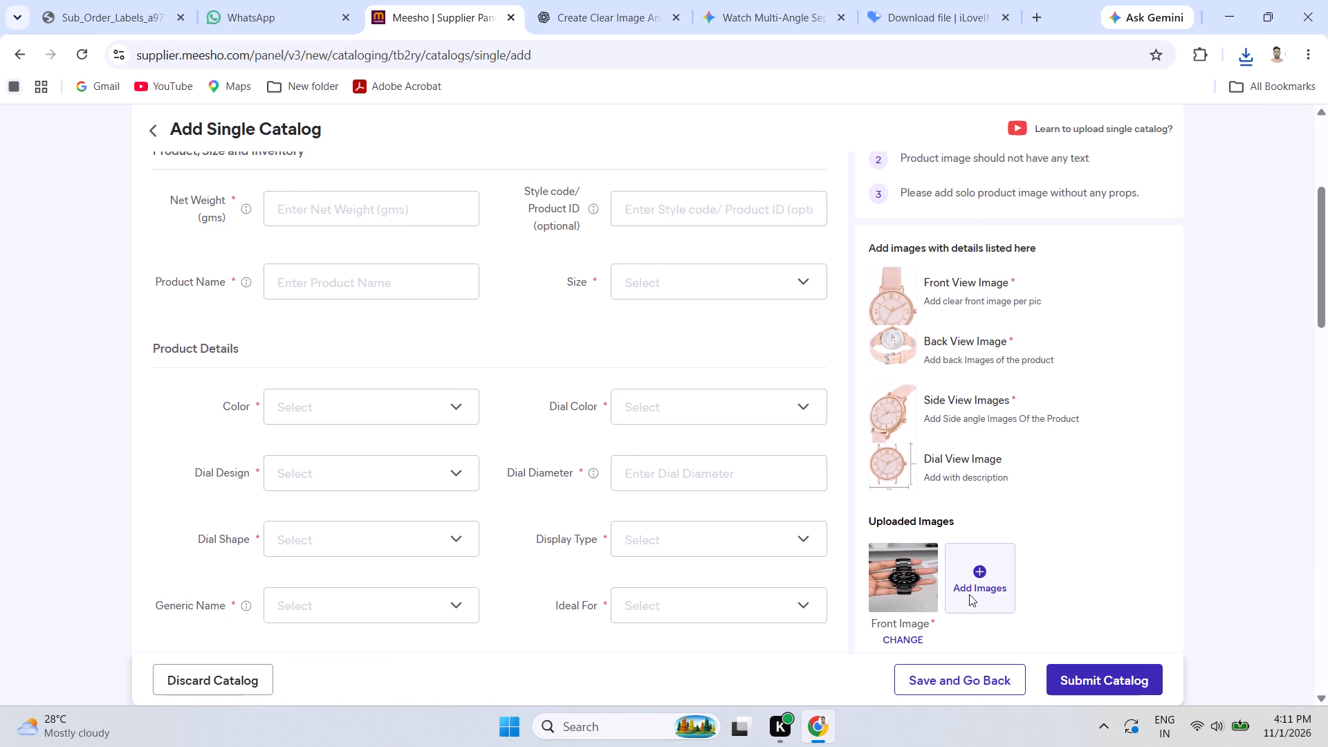
click(488, 282)
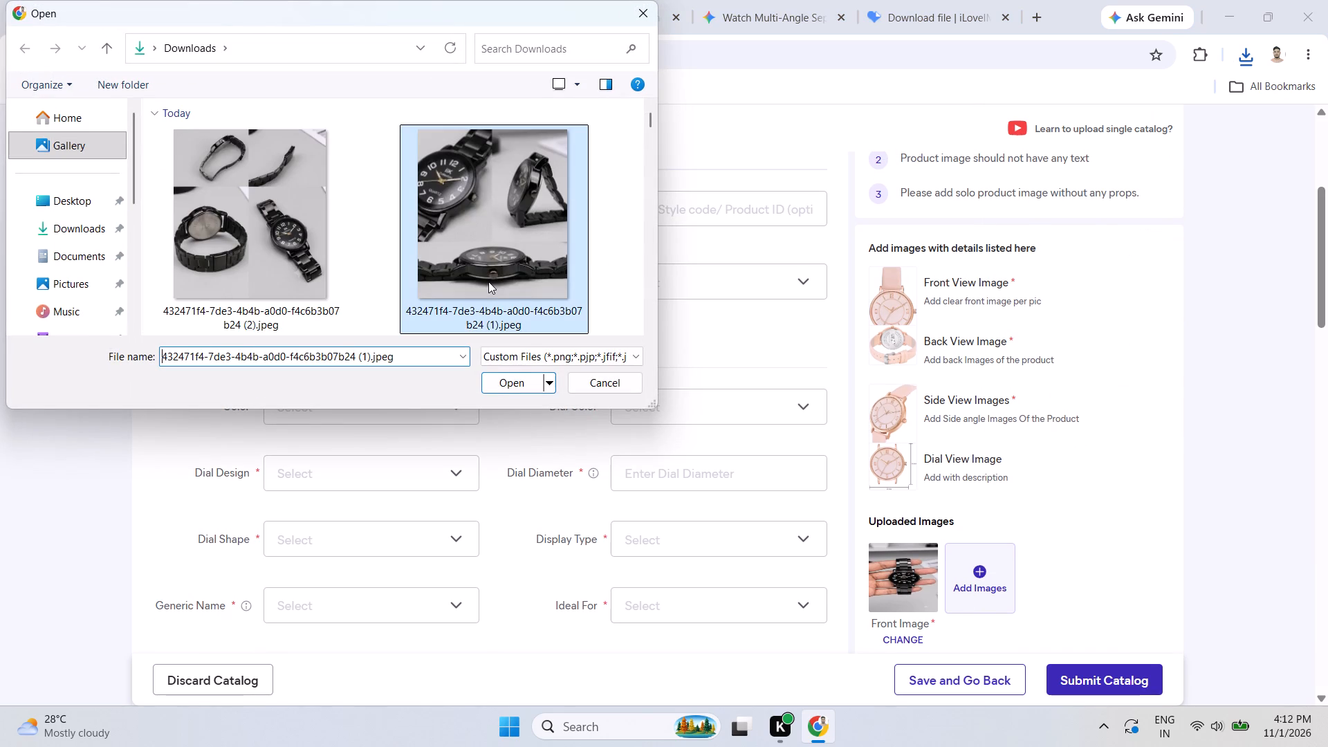
click(519, 384)
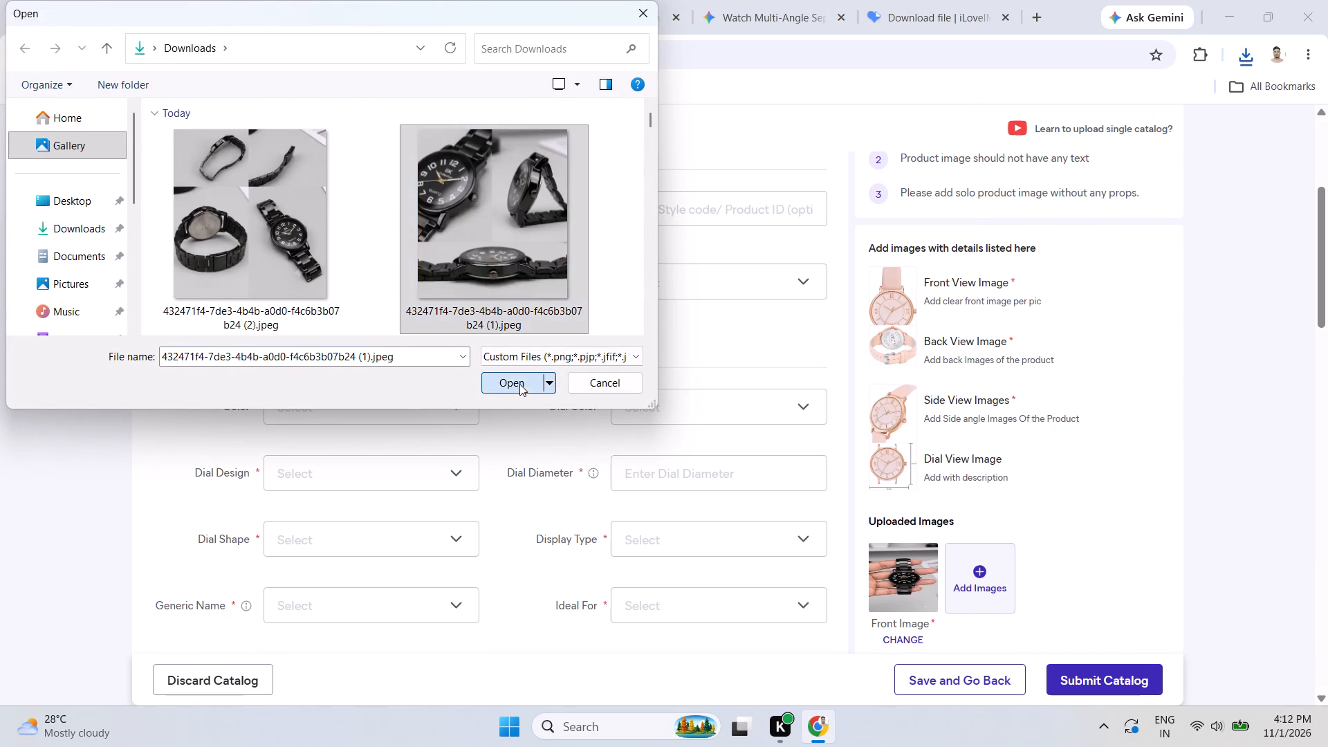
Add the cropped lower four watch views, the file ending in (2).jpeg, as Image 3 of the product.
click(1034, 586)
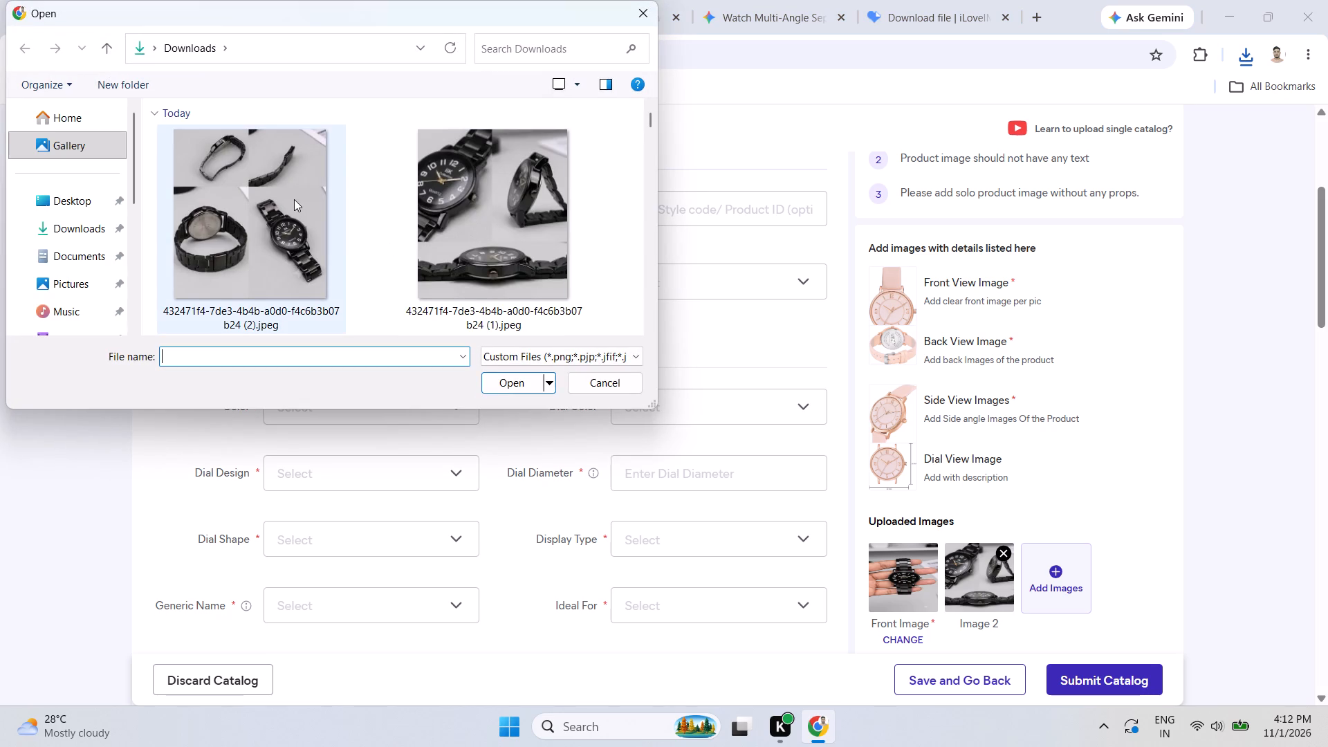
click(294, 199)
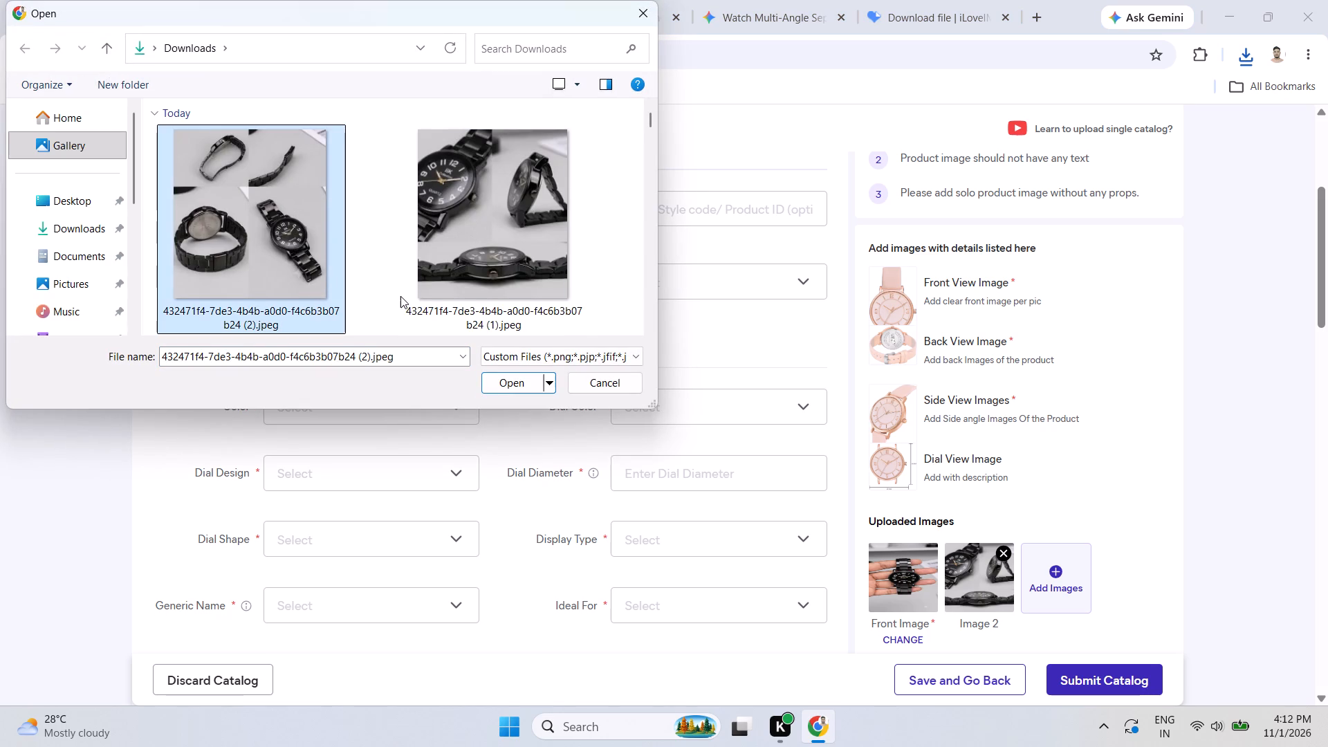
scroll(400, 296, down, 1)
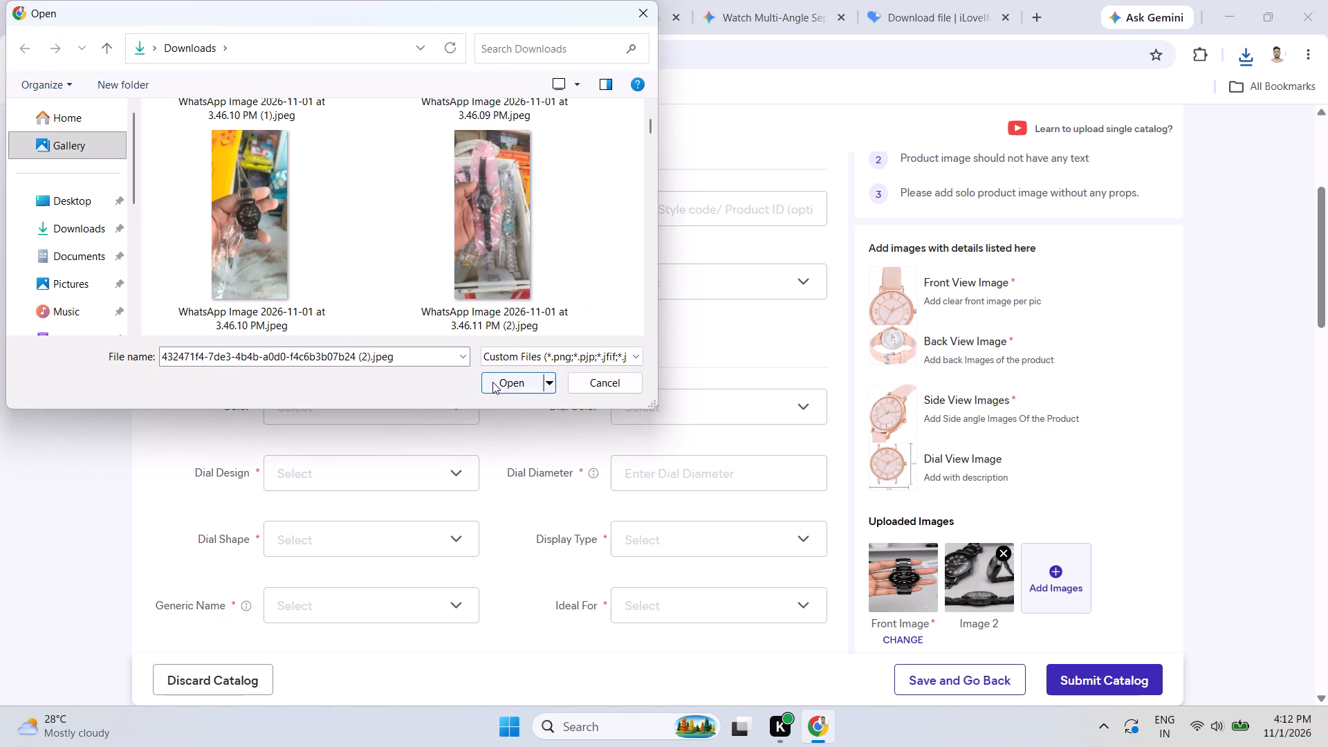
click(495, 385)
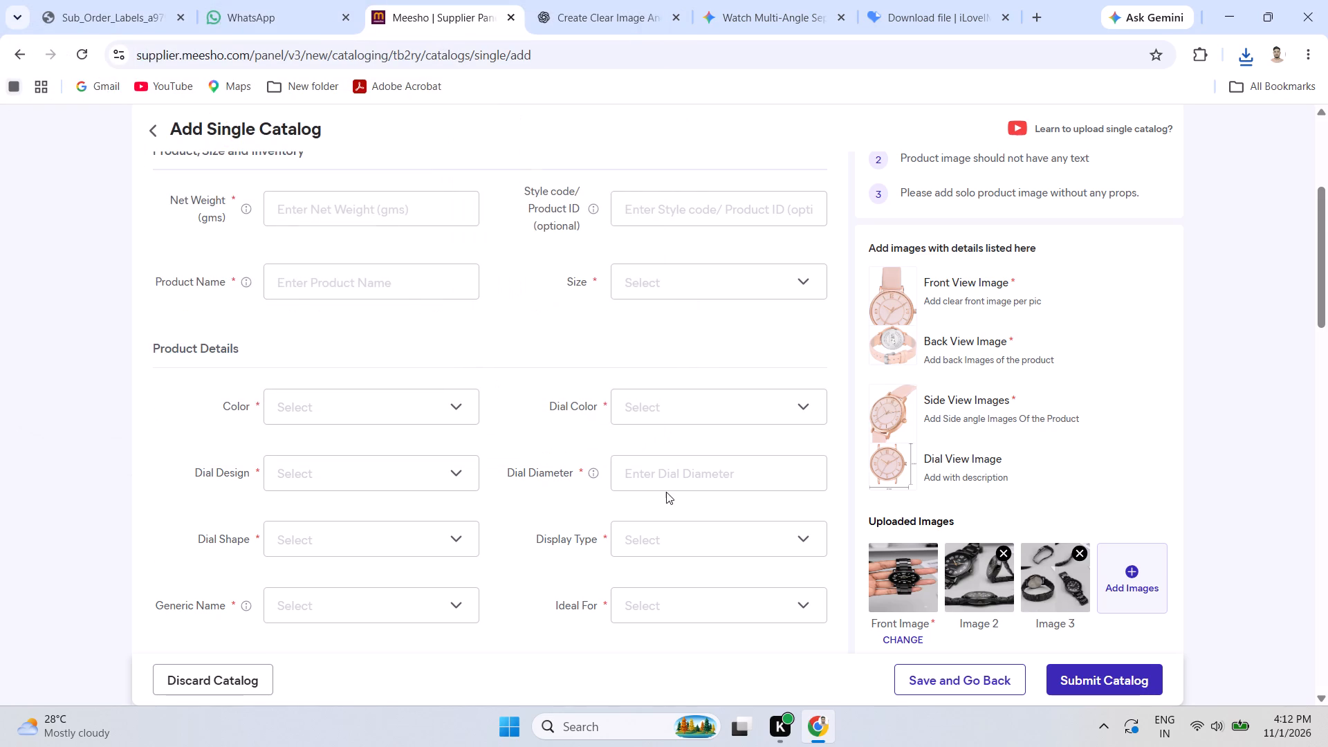
Set the product's net weight to 120 gms.
scroll(666, 492, down, 1)
scroll(651, 546, up, 2)
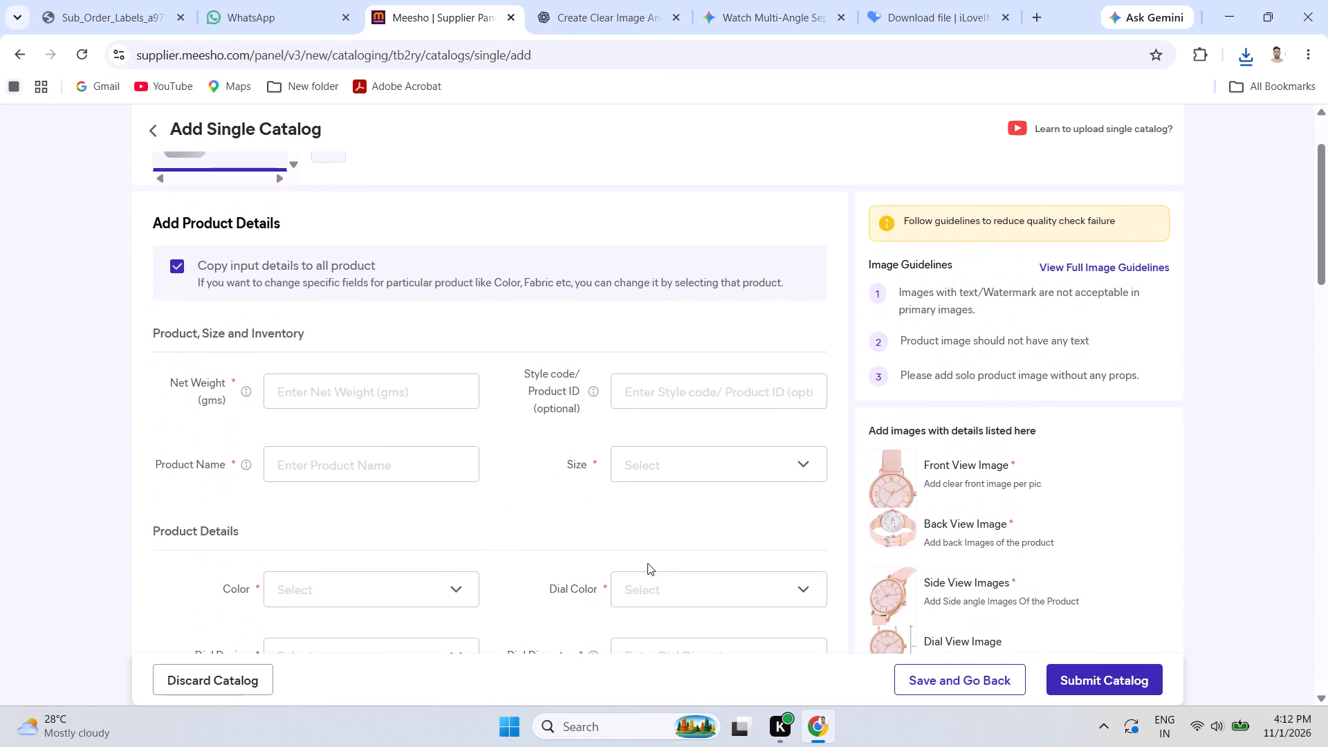
scroll(647, 563, up, 1)
click(368, 441)
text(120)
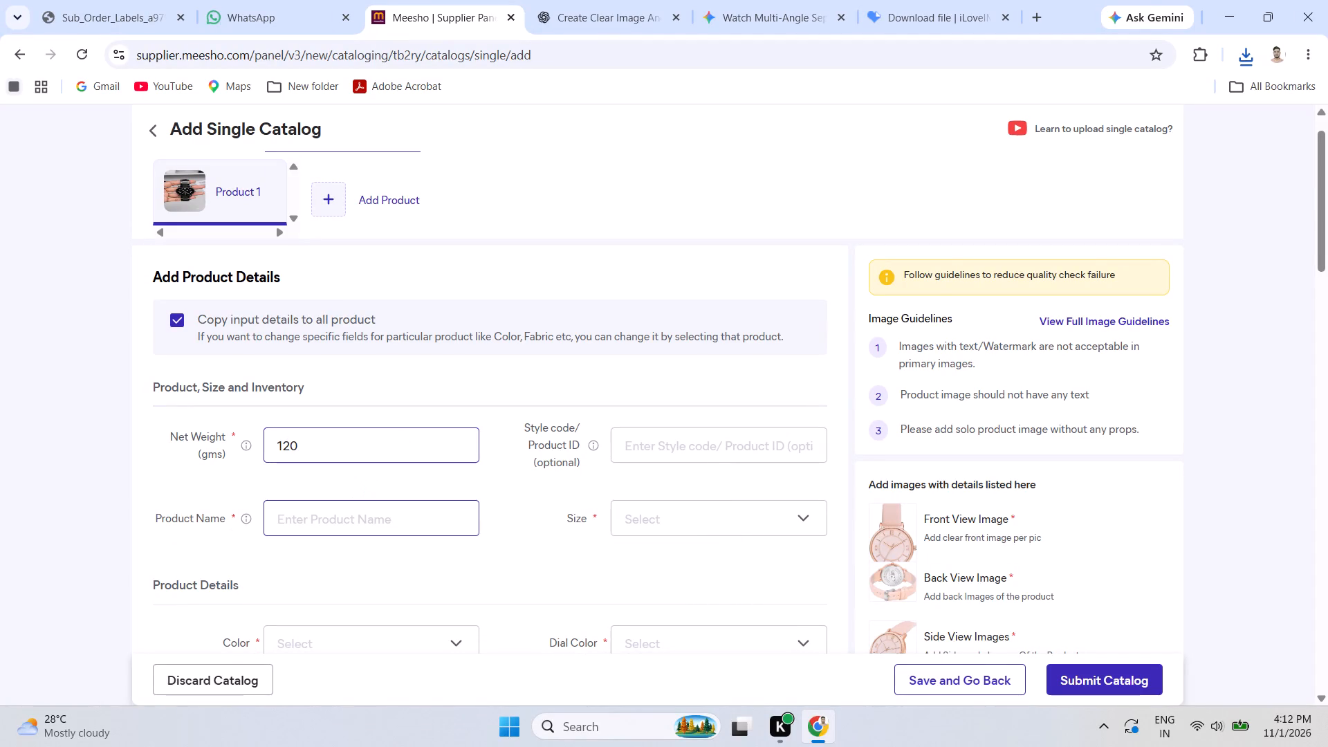
Enter "iiK Collection Ladies Watch" as the product name.
click(352, 504)
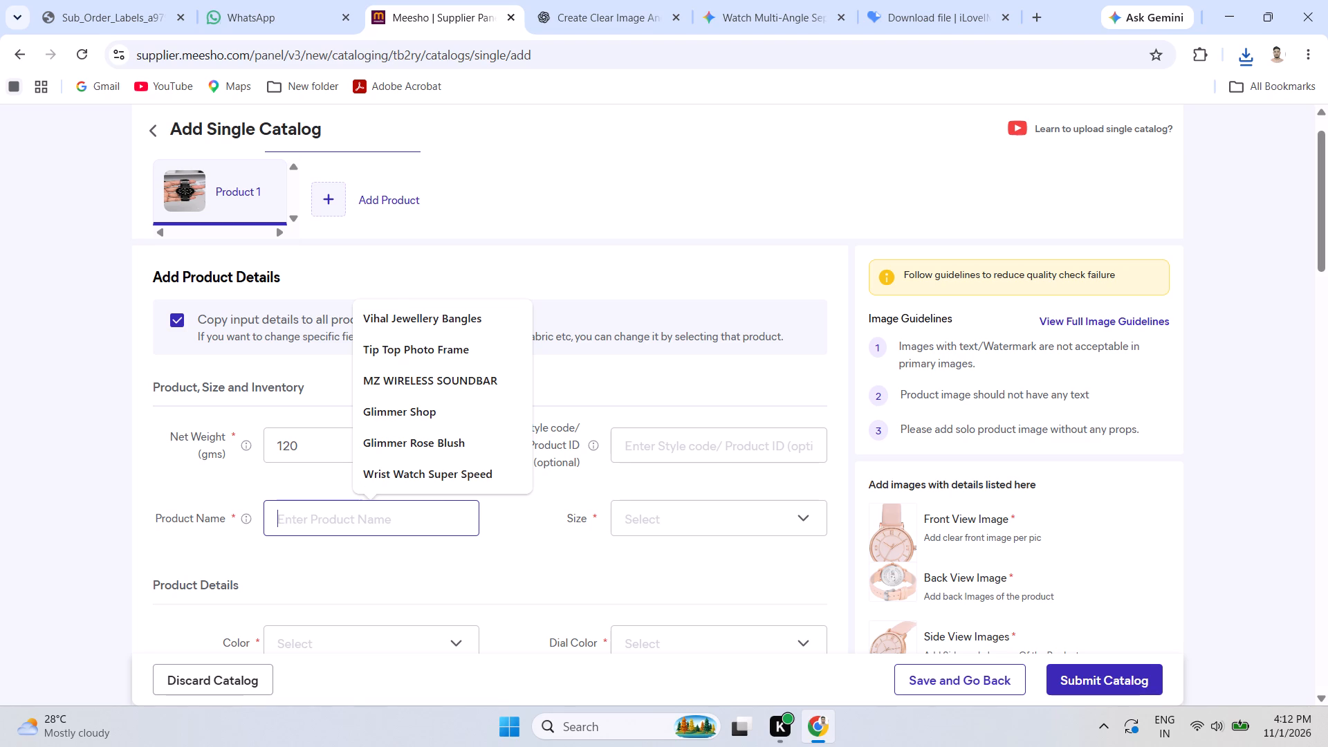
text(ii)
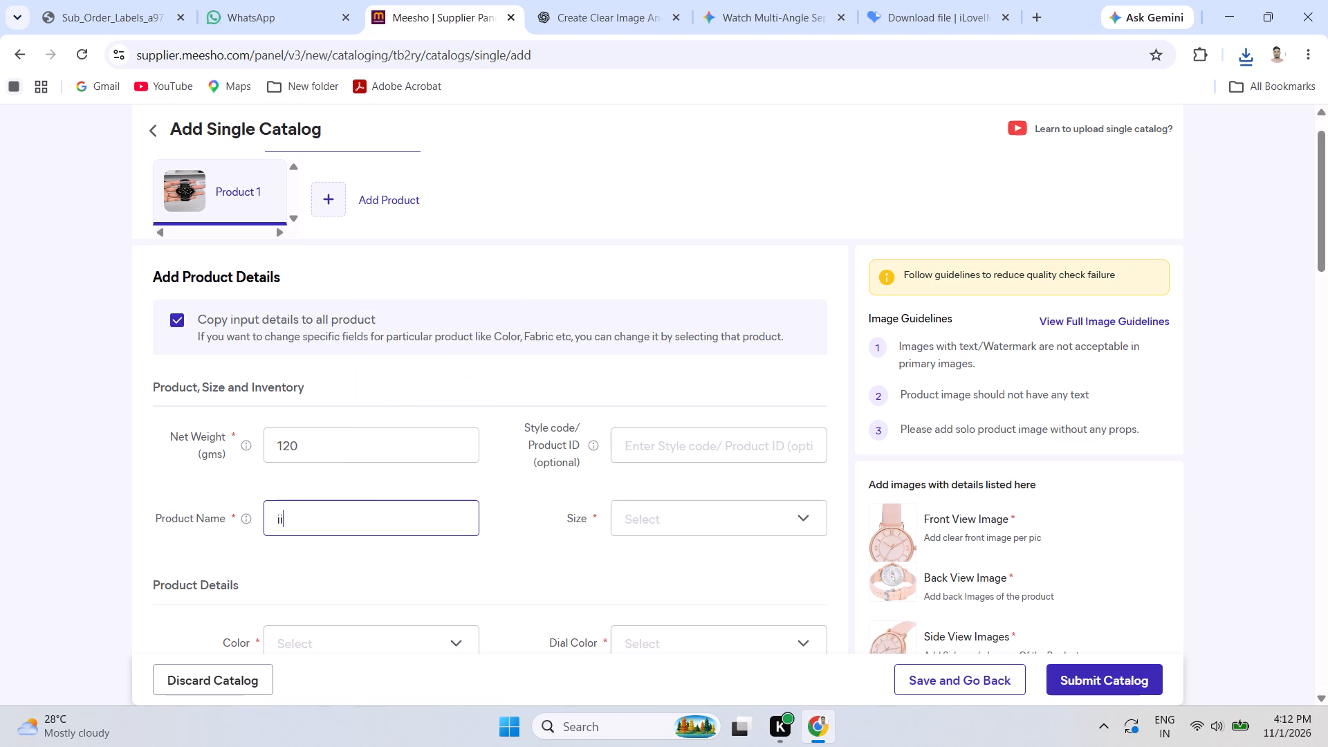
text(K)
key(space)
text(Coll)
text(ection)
click(279, 531)
click(363, 526)
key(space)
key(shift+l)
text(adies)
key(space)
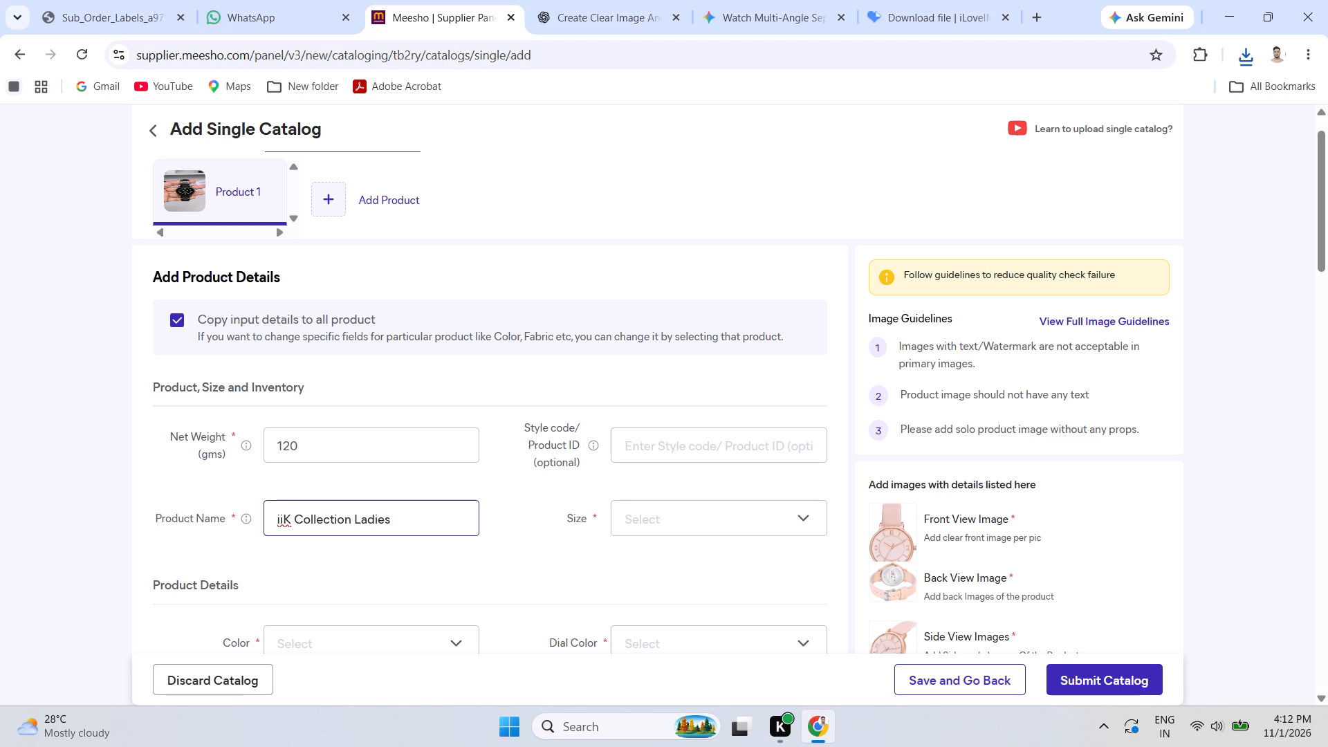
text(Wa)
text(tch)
Set the product's size to Free Size and apply the selection.
click(651, 509)
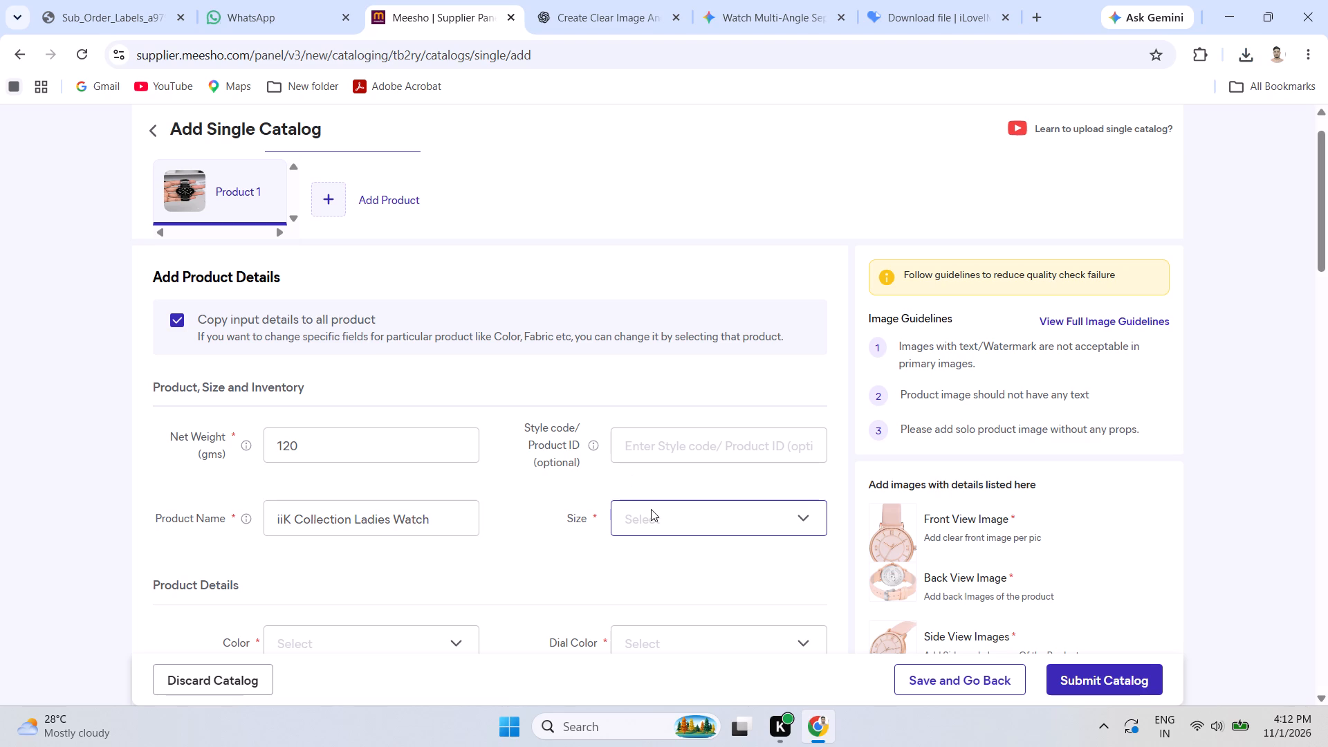
click(670, 570)
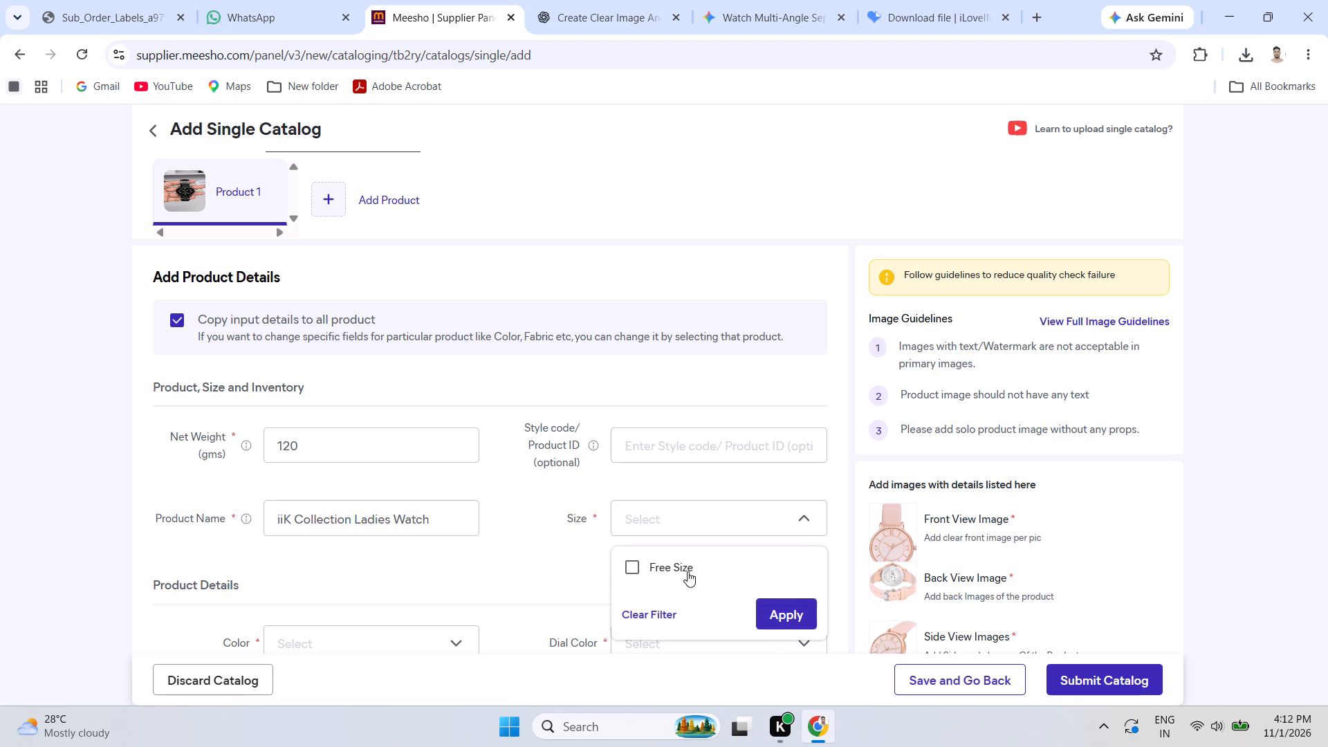
click(637, 567)
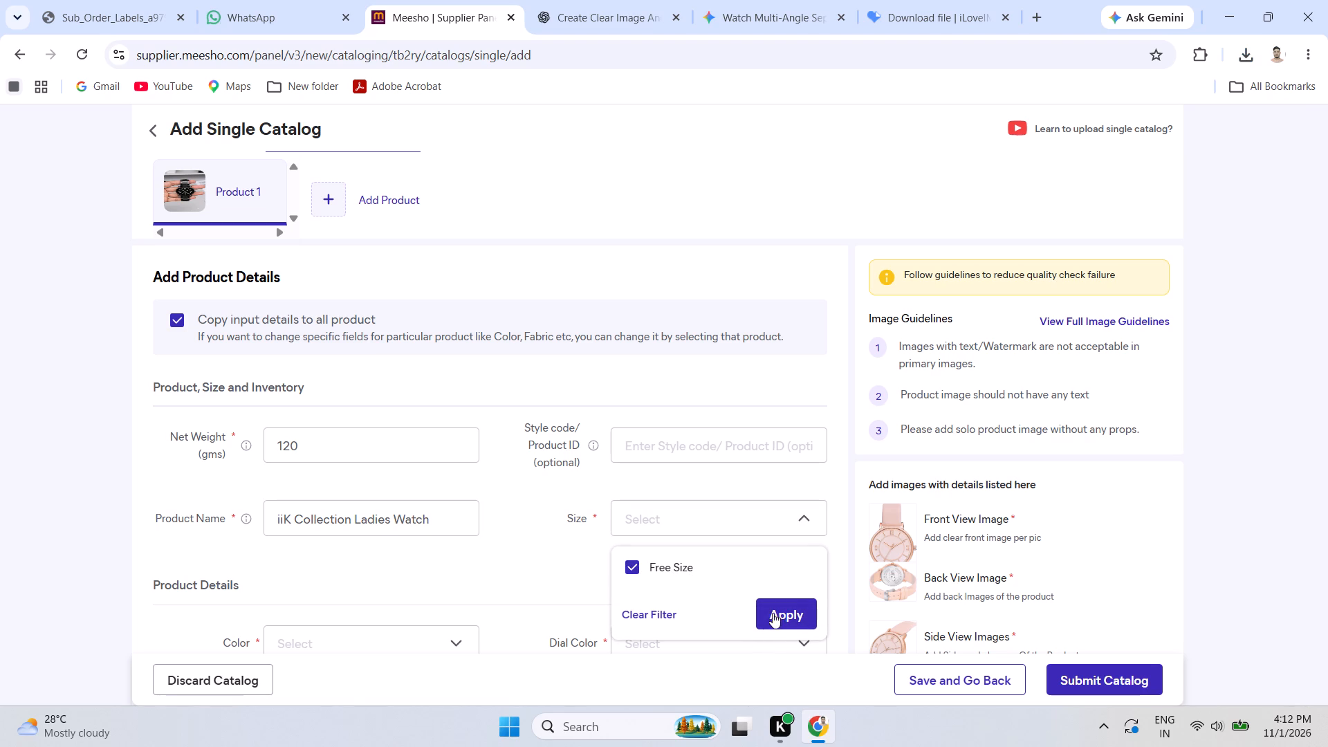
click(774, 611)
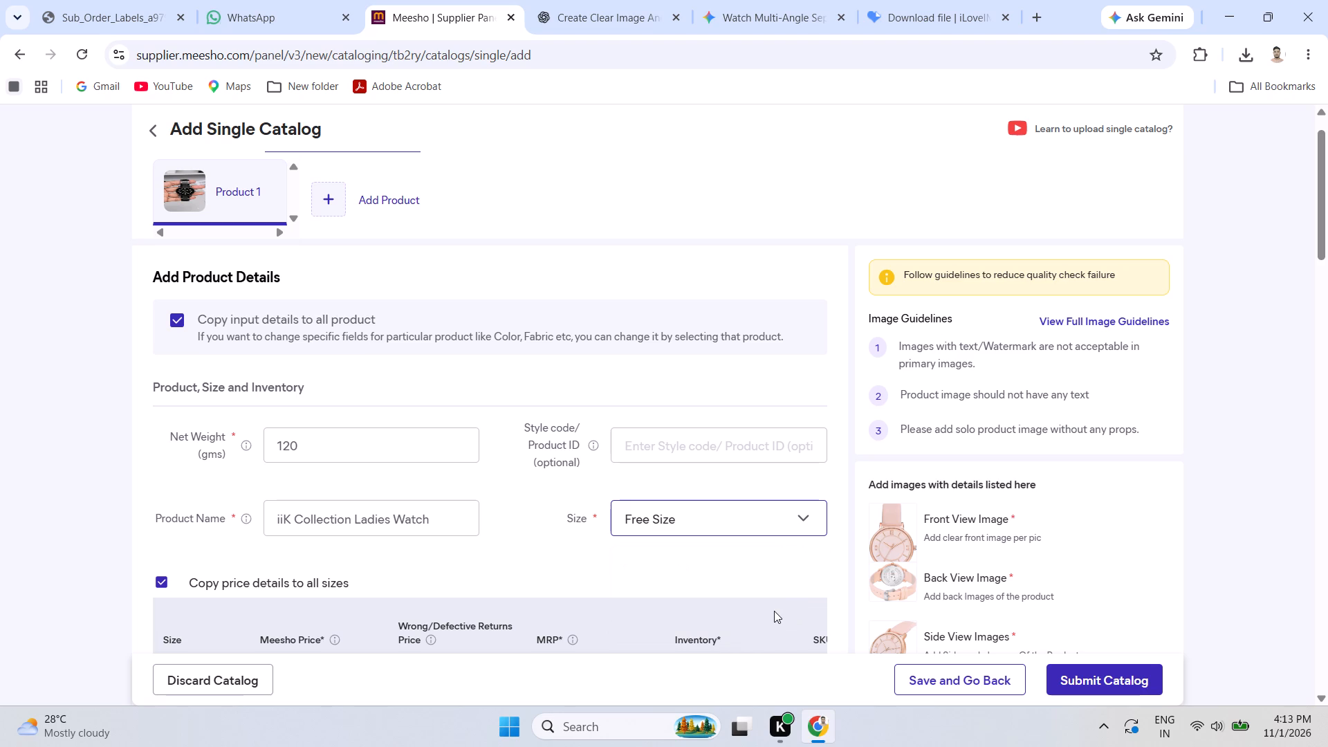
Fill the Free Size row with Meesho price 219, wrong/defective returns price 206, MRP 299 and inventory 50.
scroll(629, 669, down, 1)
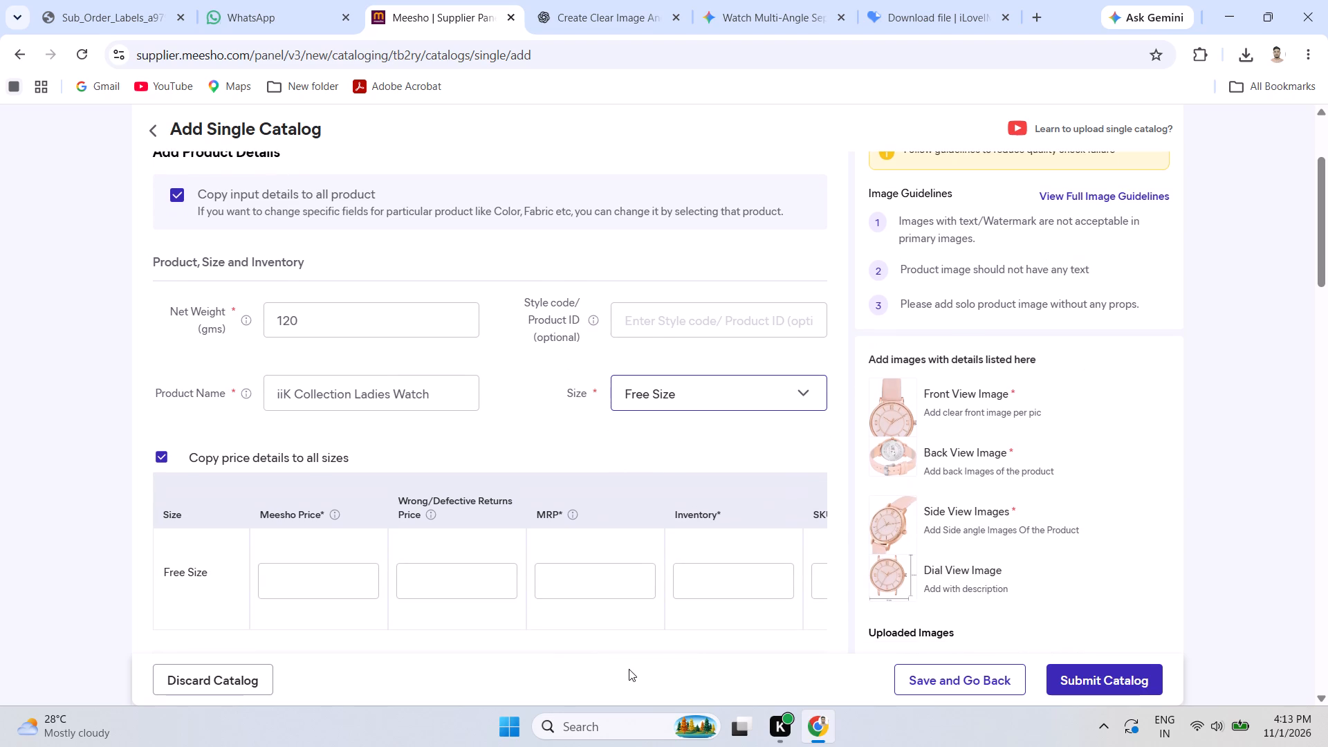
click(349, 582)
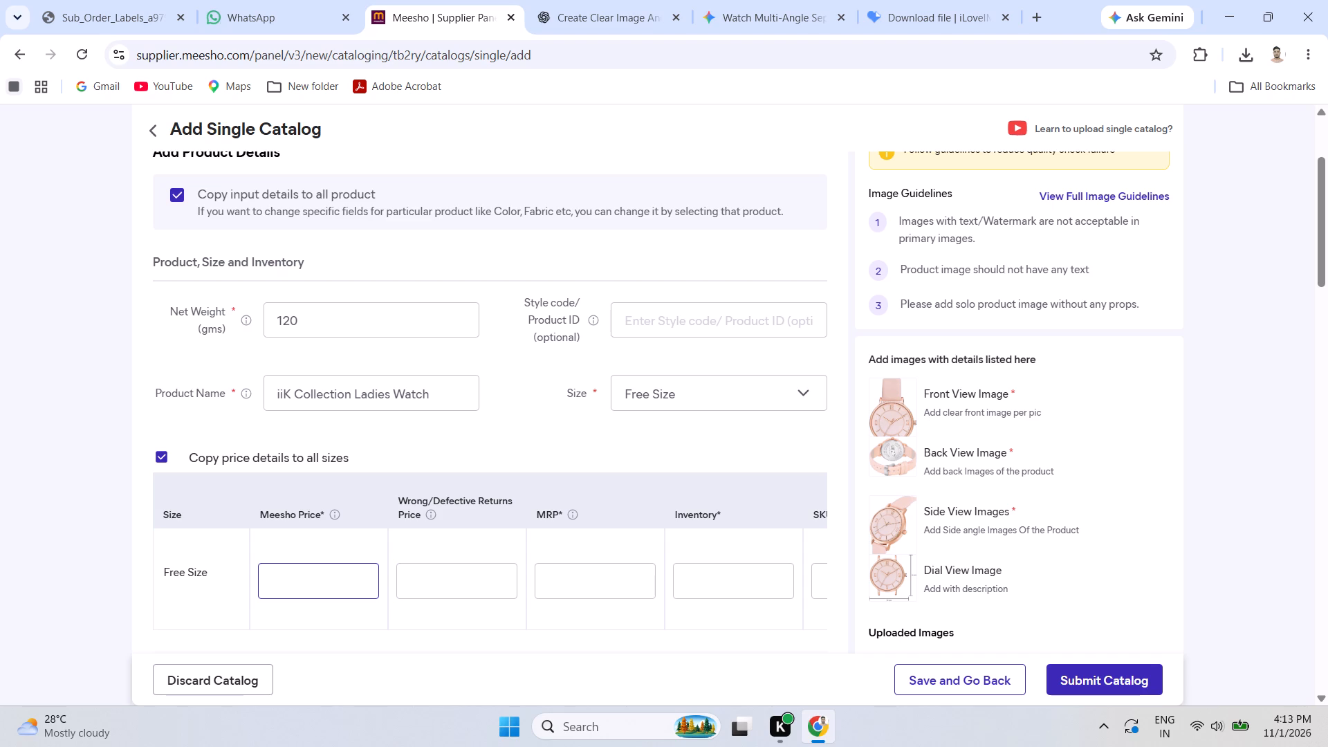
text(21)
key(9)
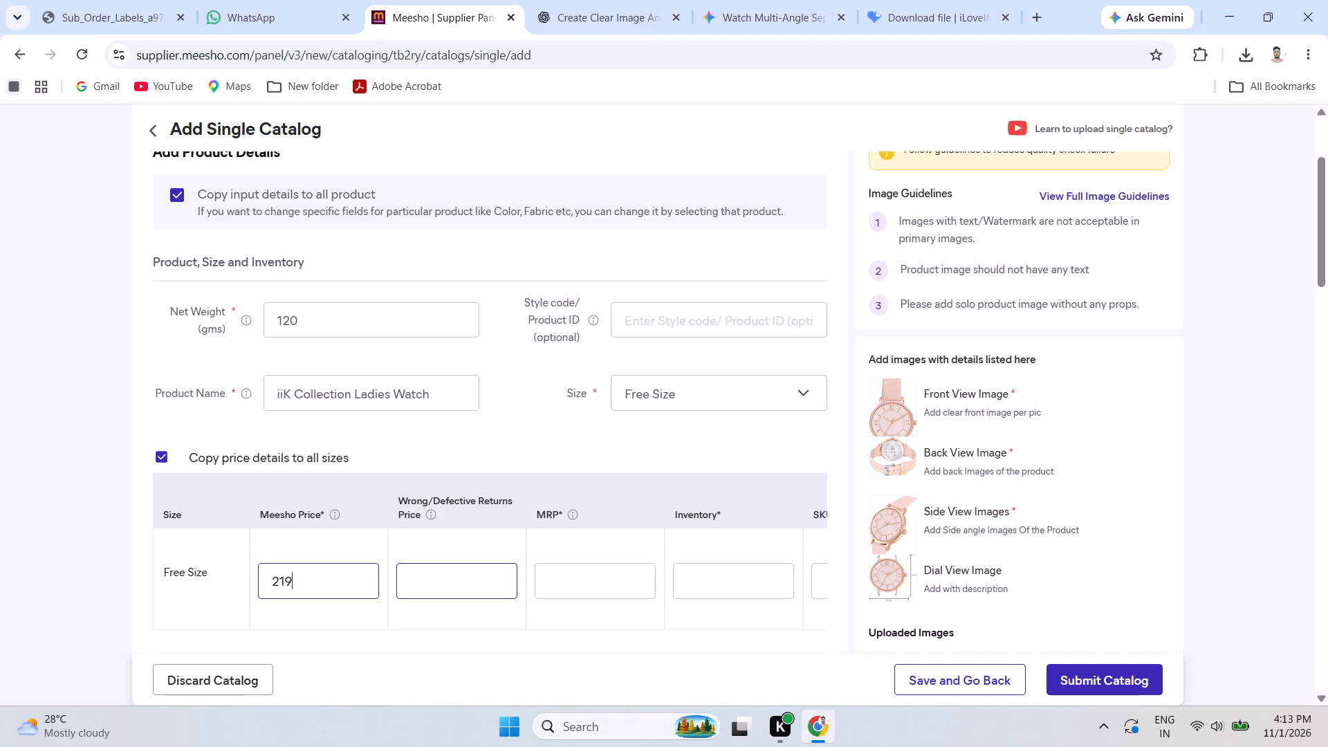
click(441, 581)
click(609, 580)
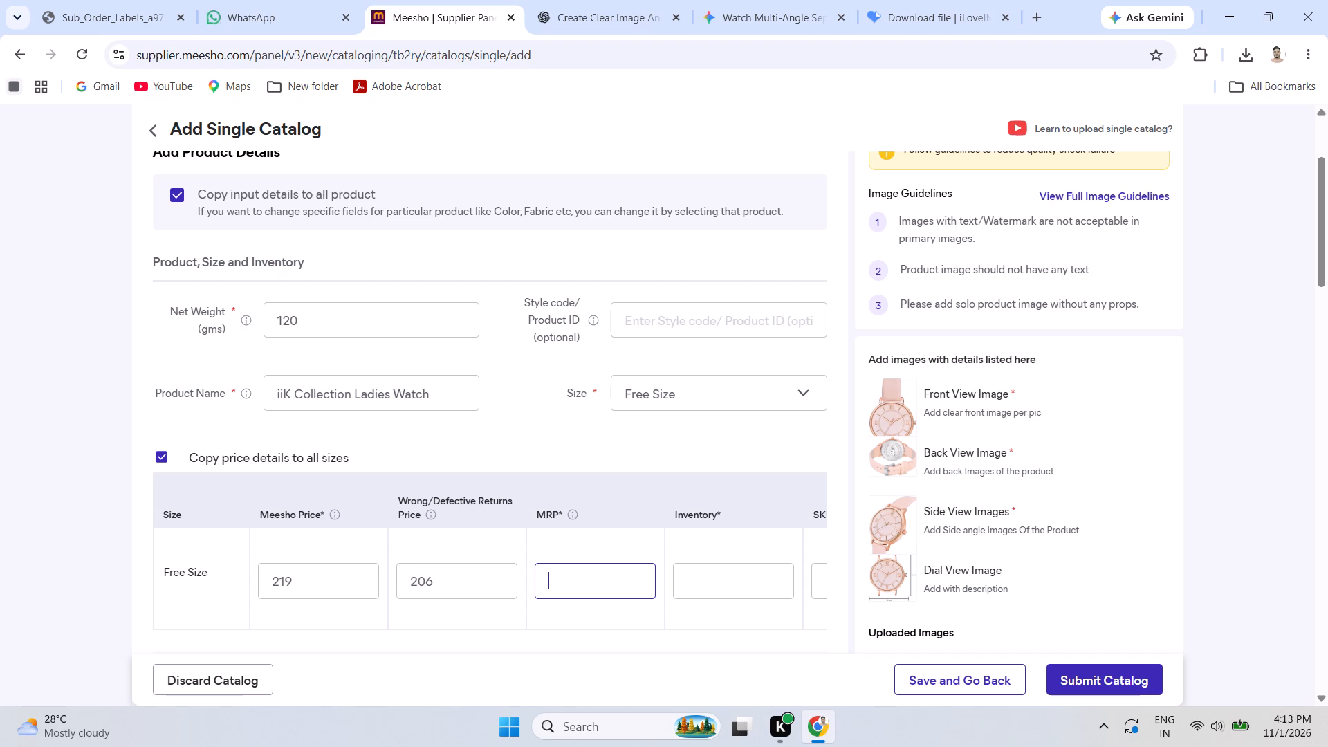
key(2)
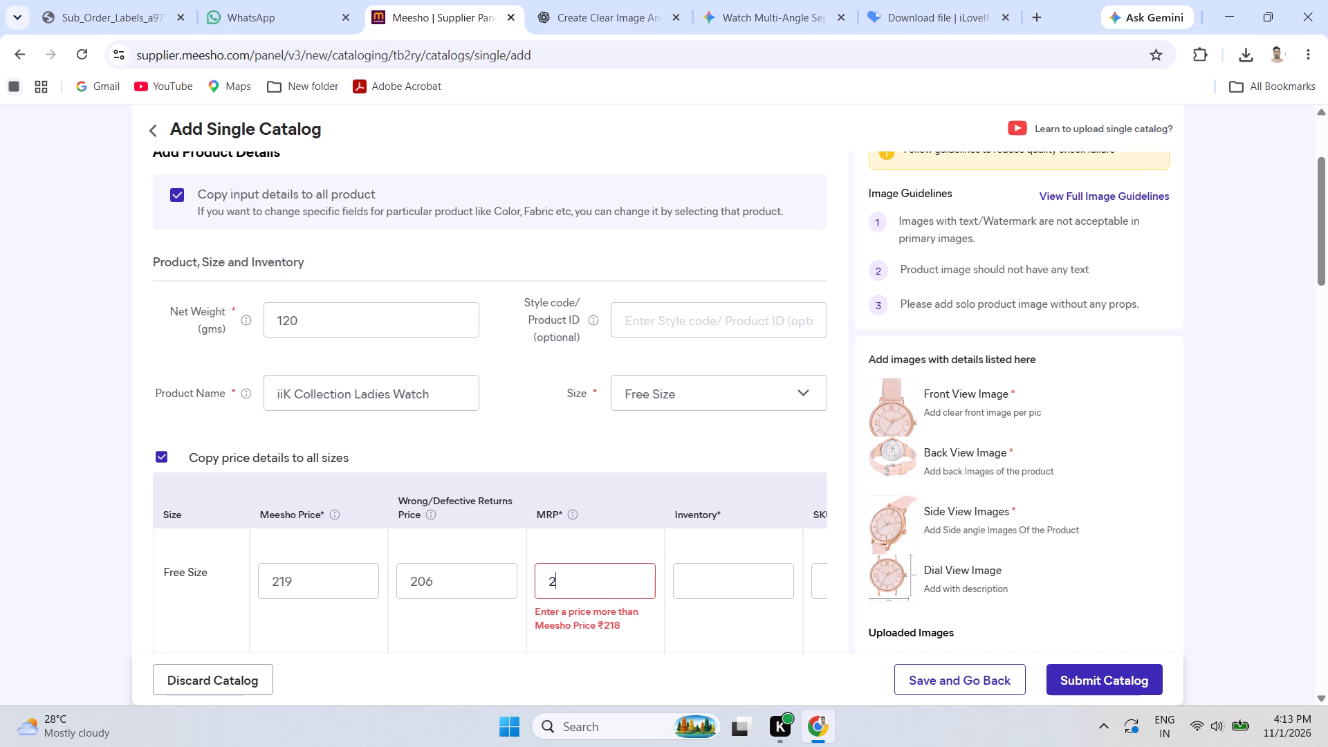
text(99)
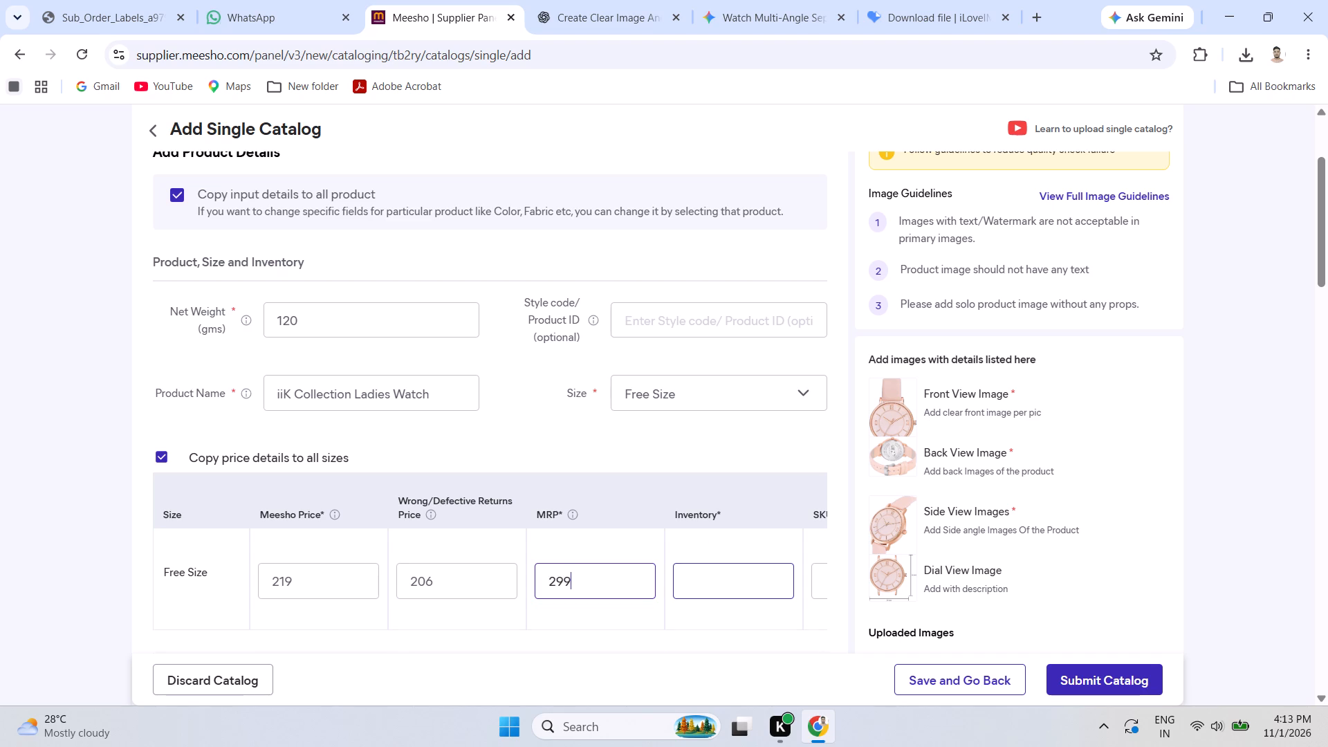
click(754, 584)
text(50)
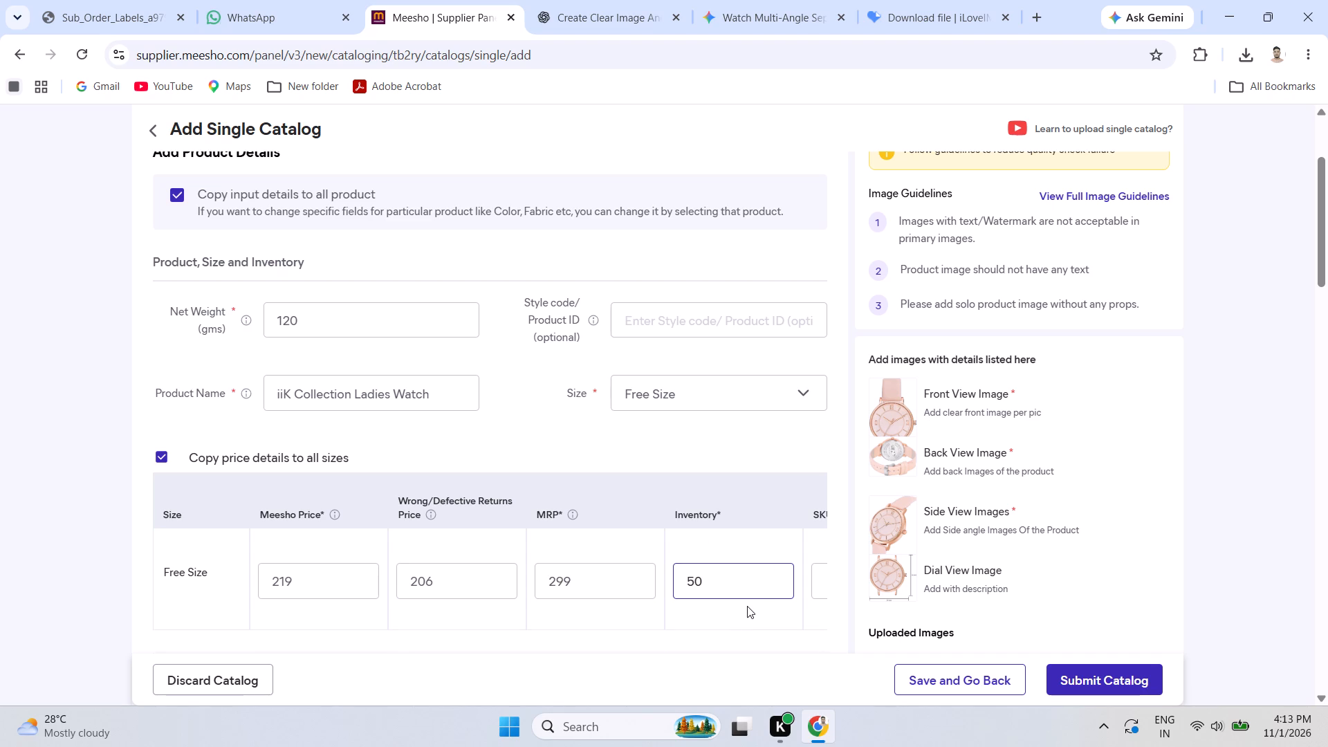
click(747, 606)
In the product details, set the watch's color to Black and its dial color to Gold.
scroll(747, 606, down, 2)
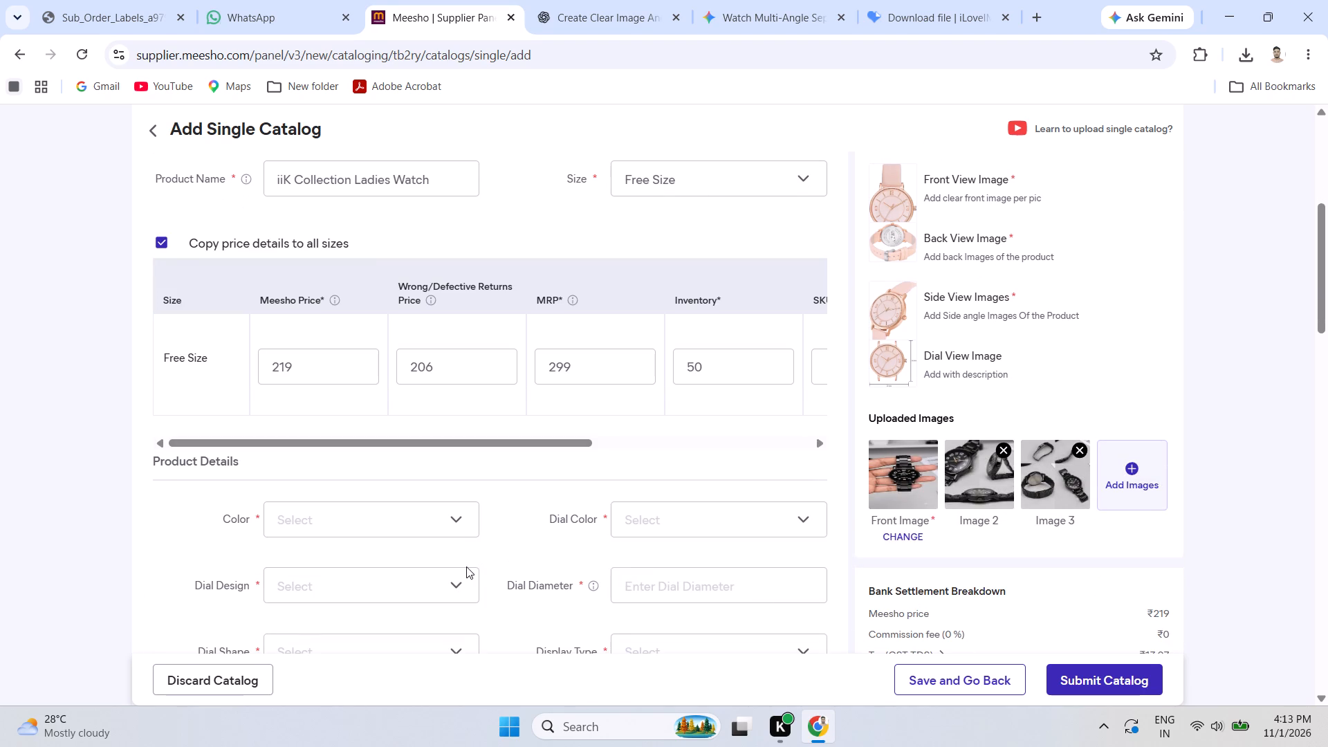
click(331, 512)
click(324, 620)
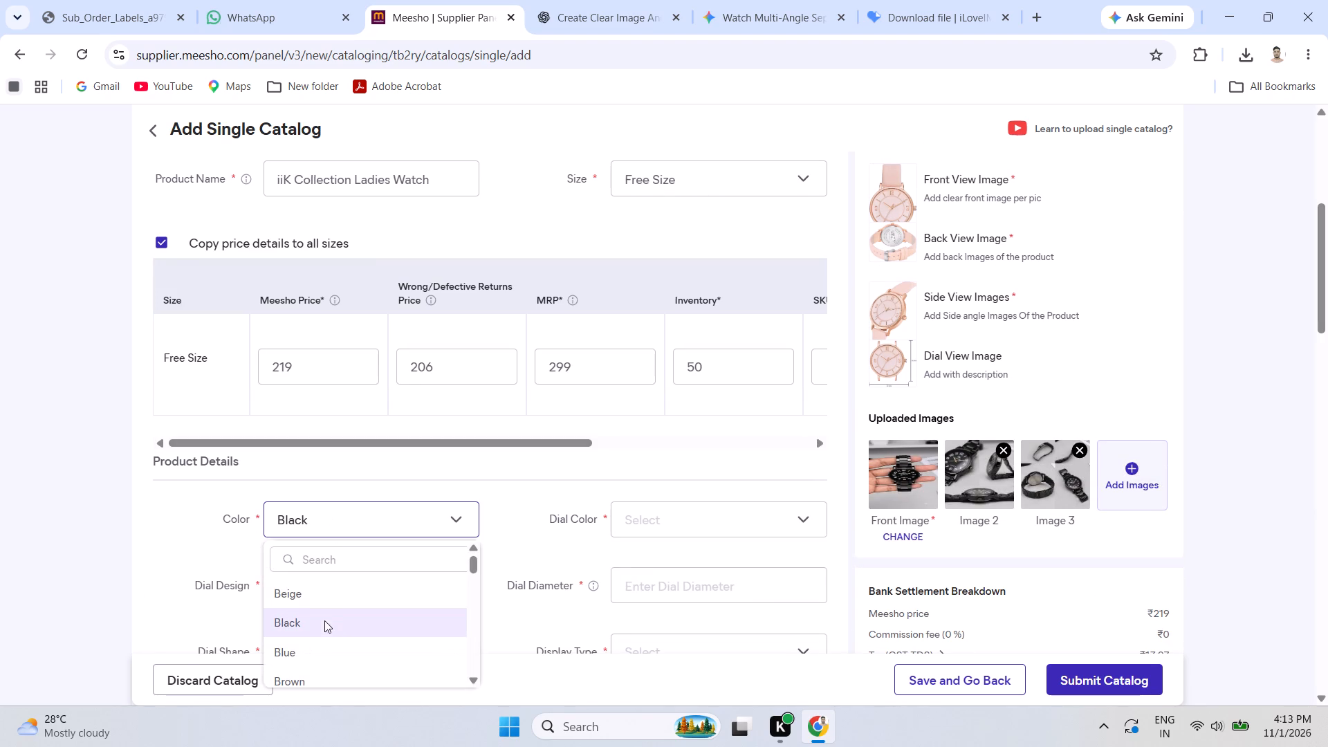
click(645, 524)
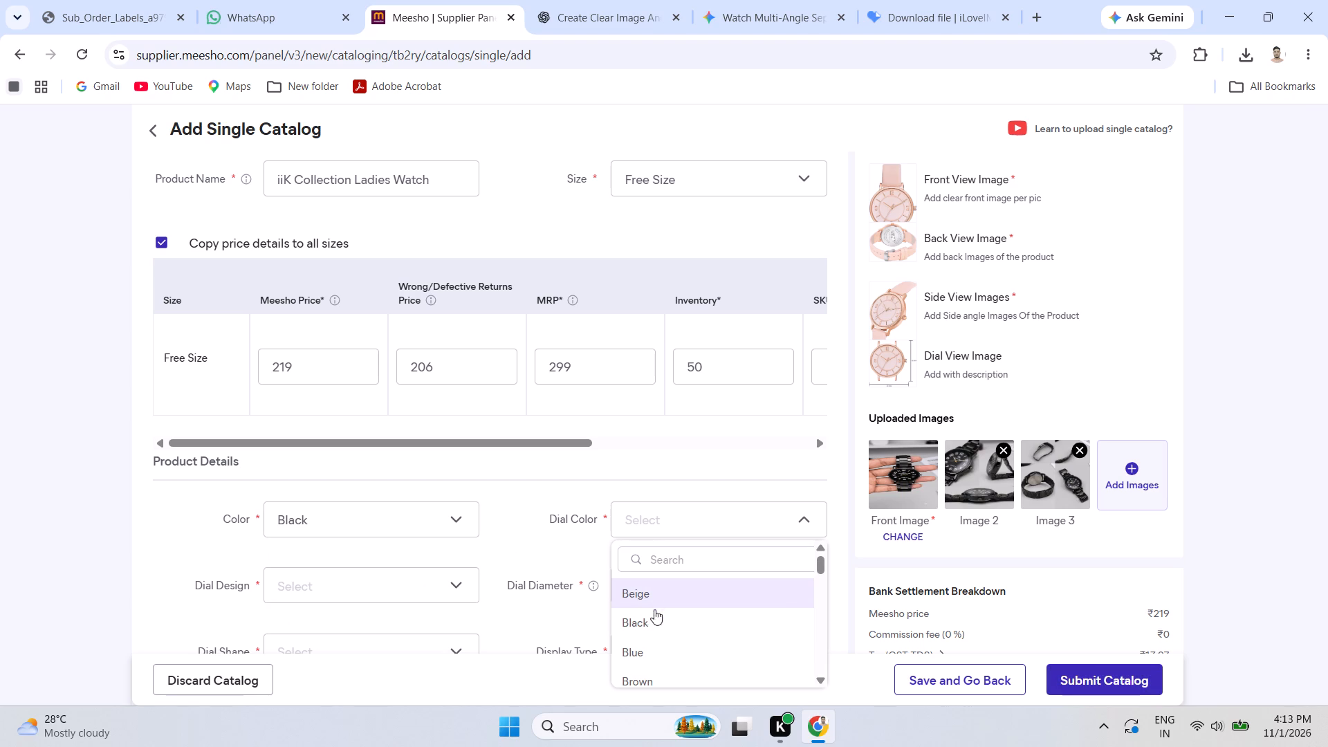
scroll(672, 641, down, 1)
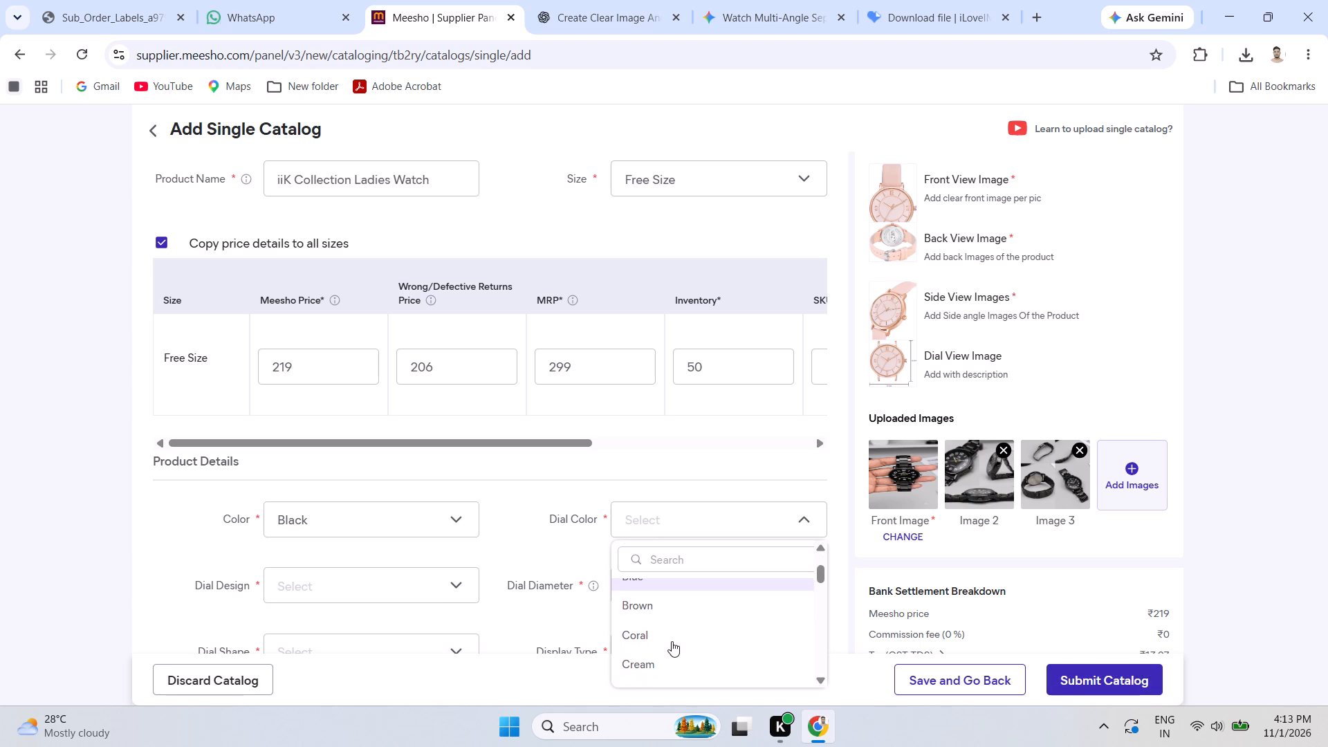
scroll(672, 641, down, 1)
click(659, 678)
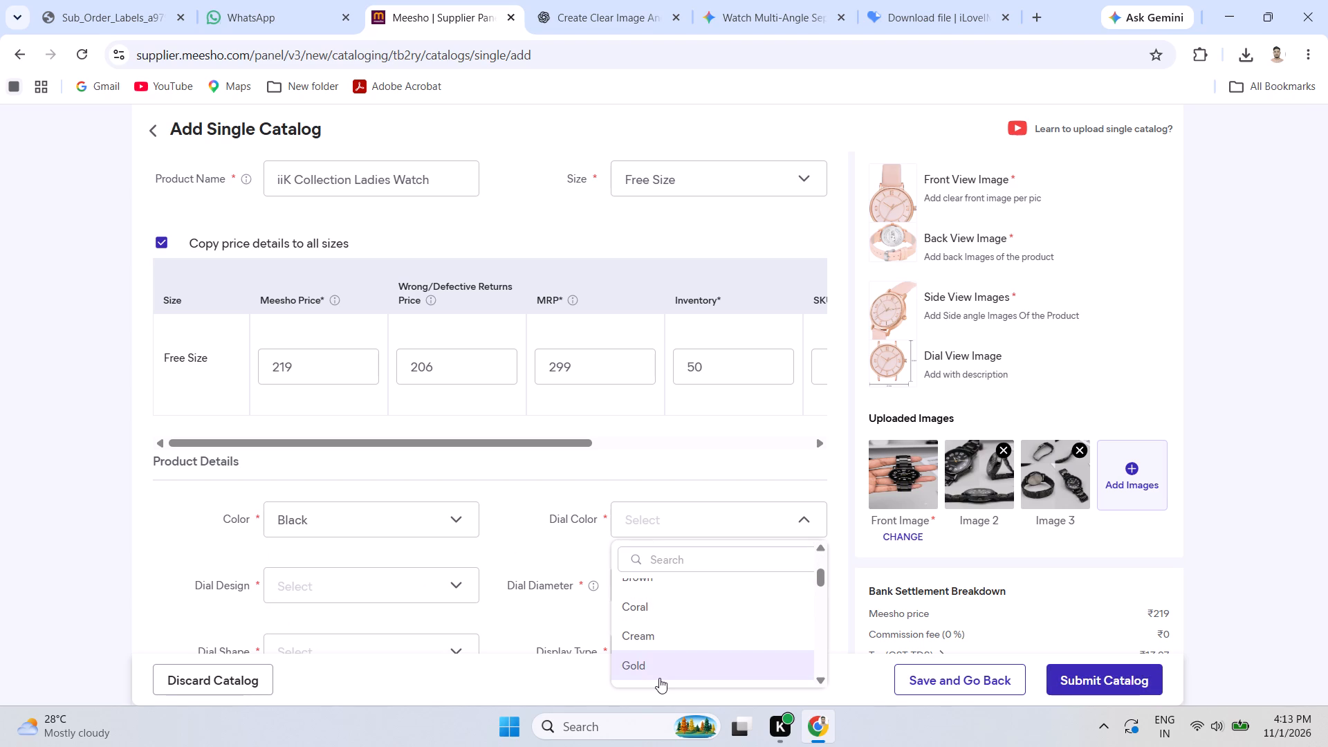
Set the dial design to Brand Logo and the dial diameter to 12.
click(437, 575)
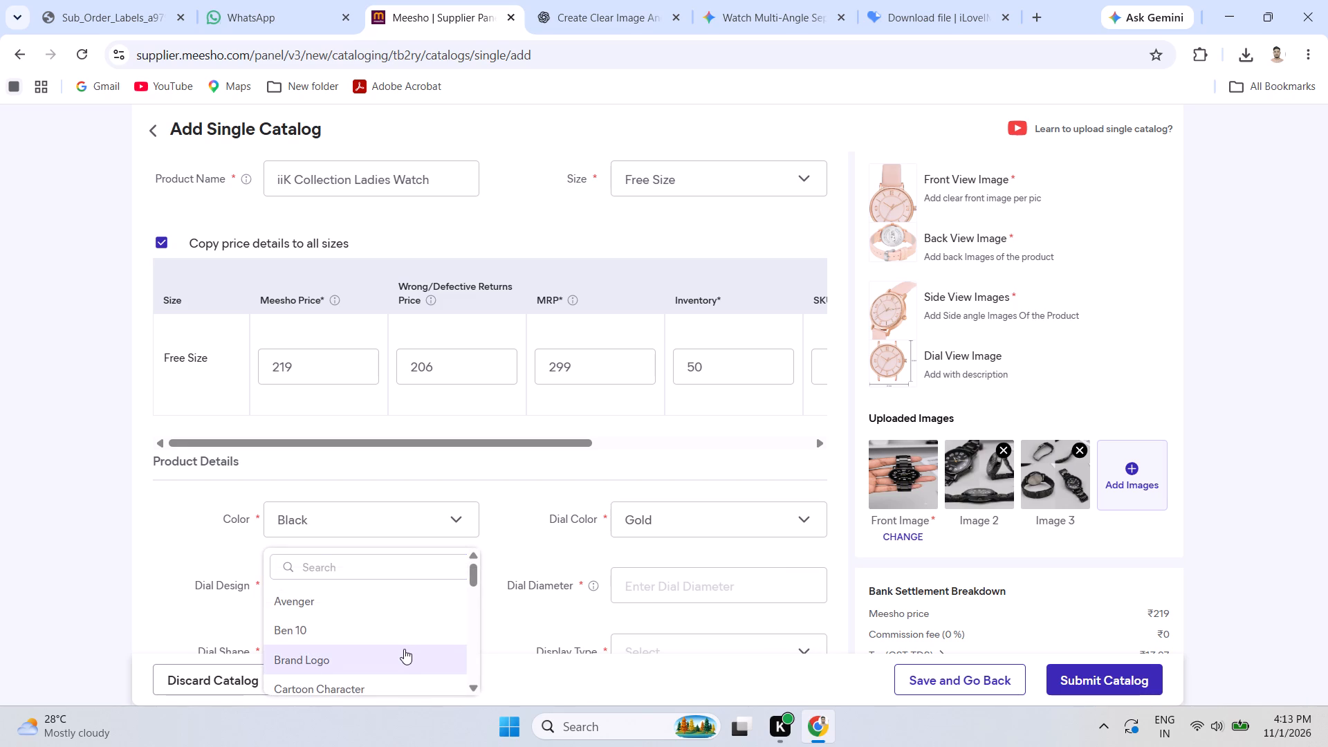
click(404, 649)
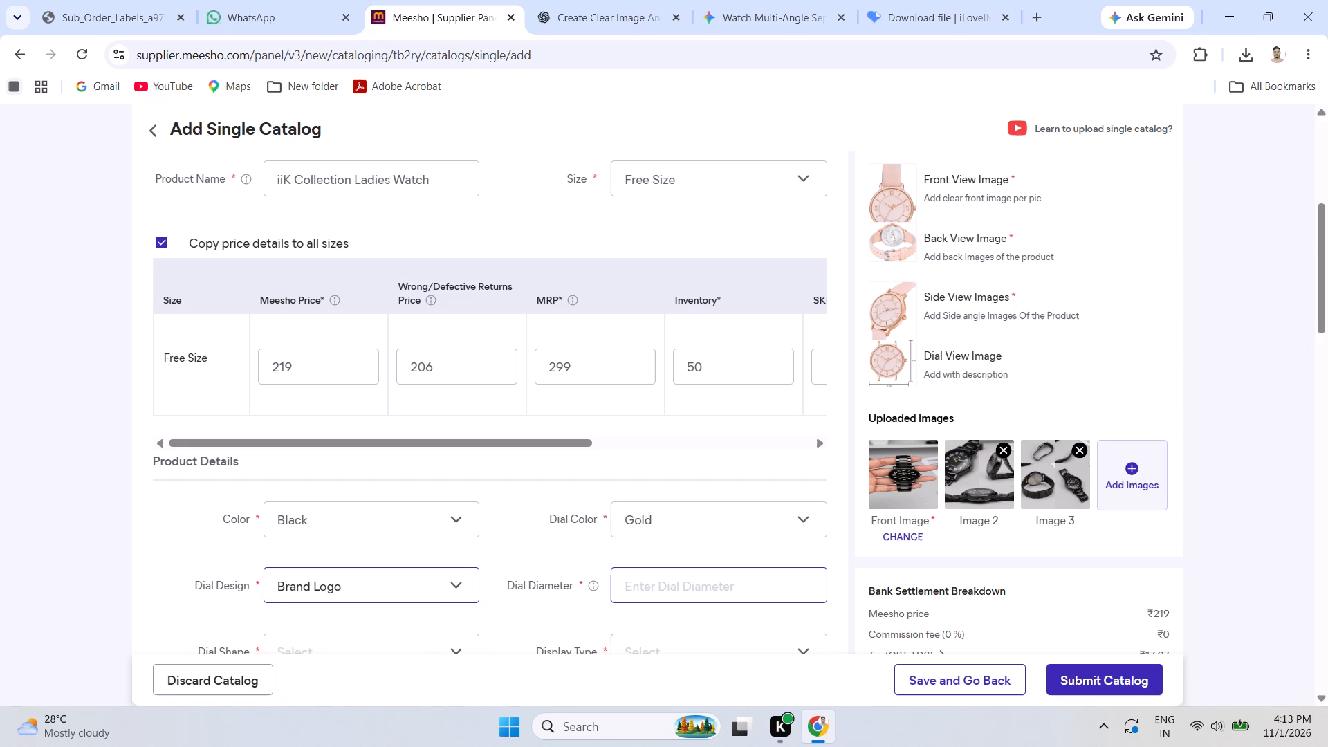
click(662, 582)
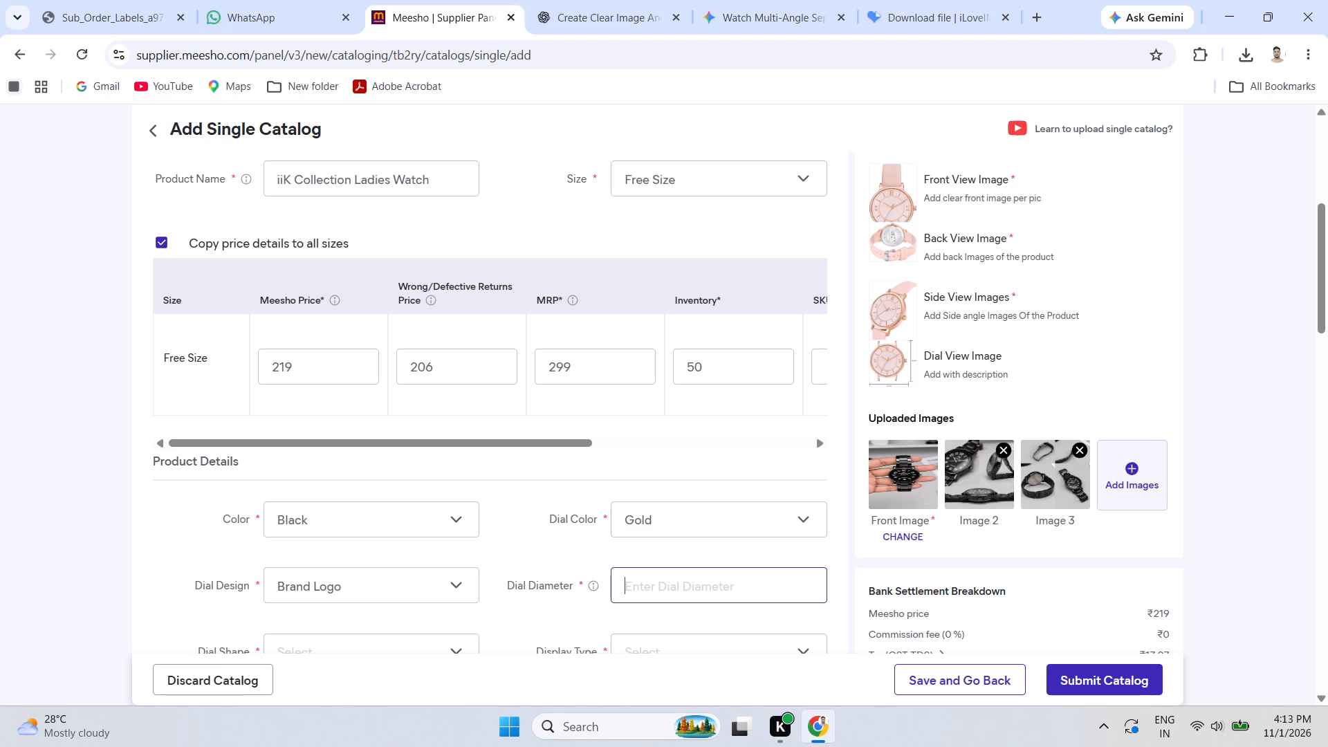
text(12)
Set the dial shape to Round and the display type to Analog.
scroll(662, 582, down, 1)
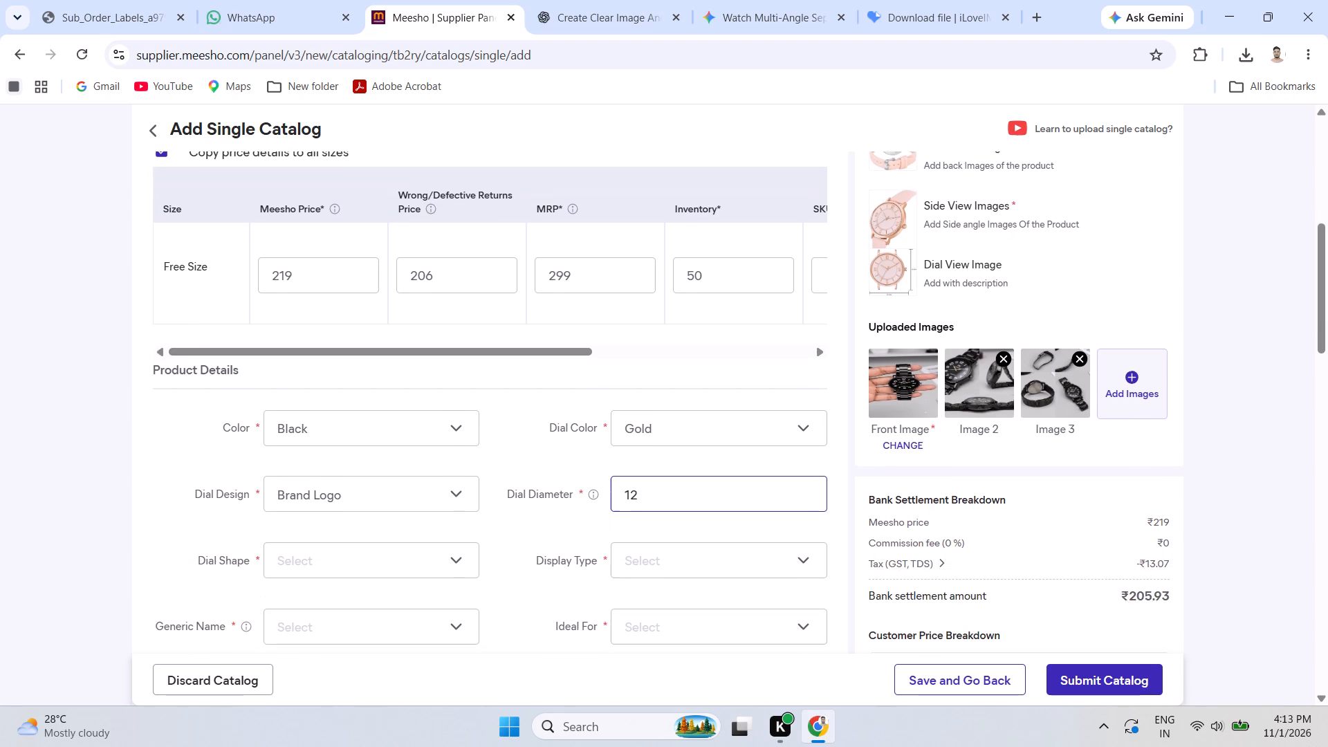
scroll(662, 582, down, 1)
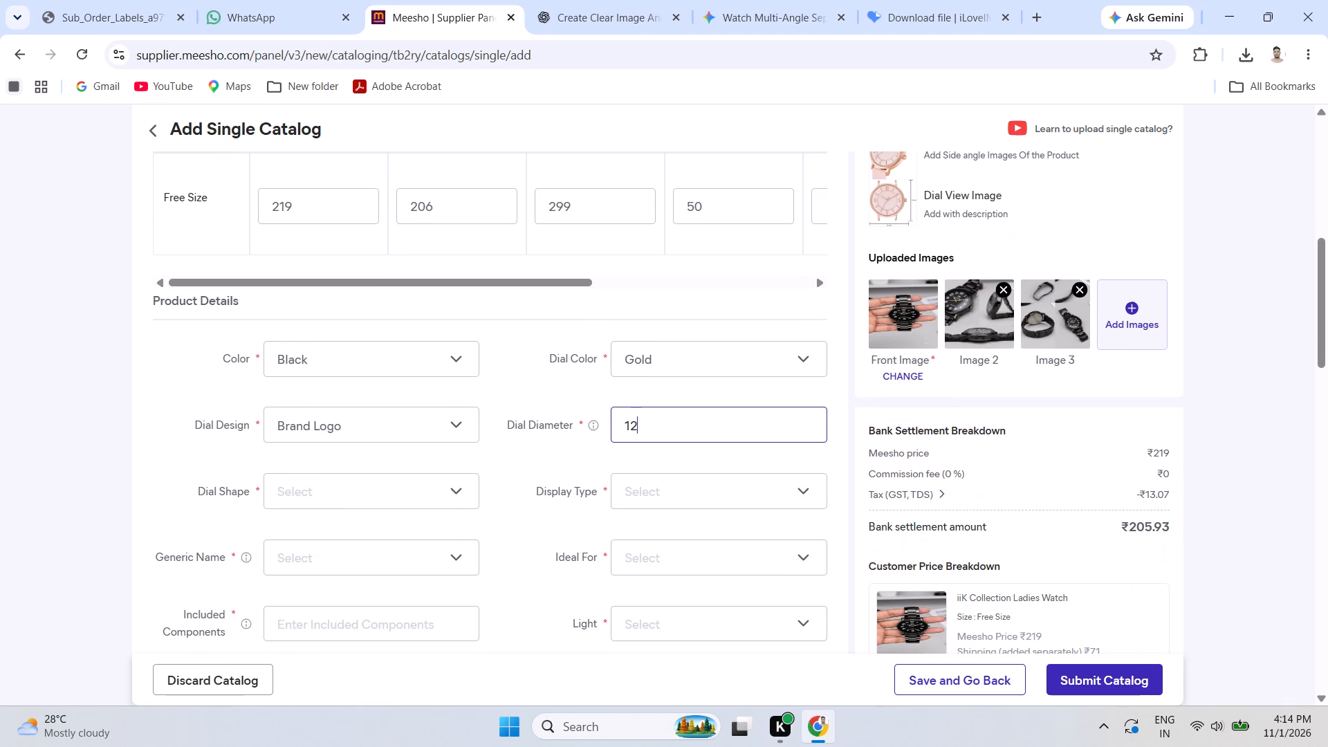
click(395, 495)
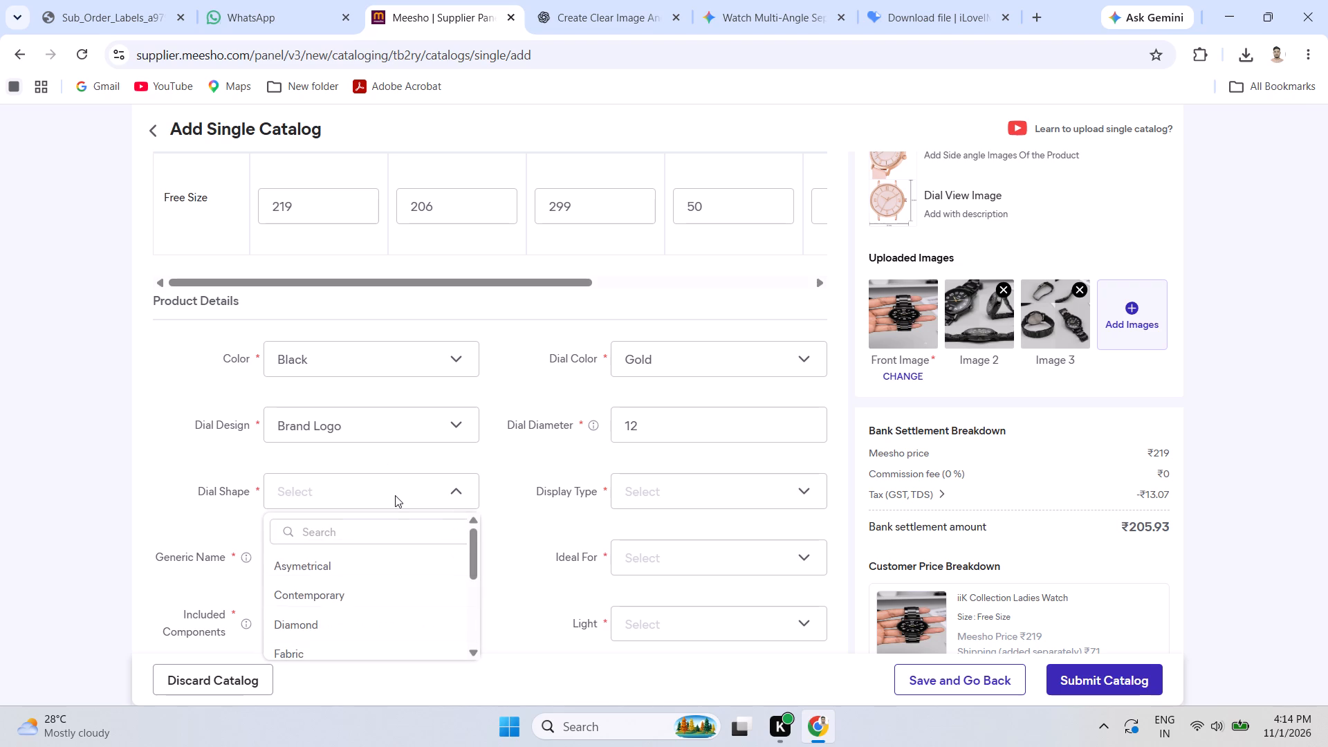
scroll(344, 625, down, 1)
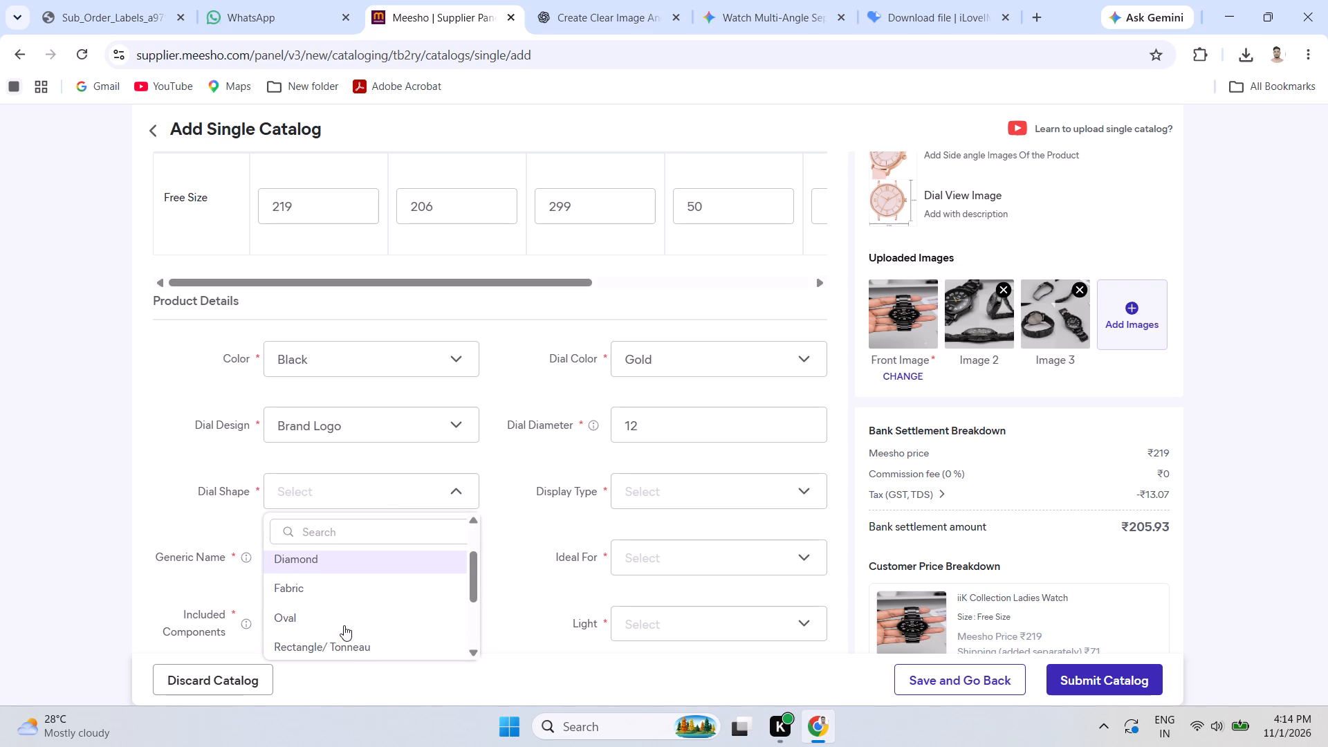
scroll(344, 625, down, 2)
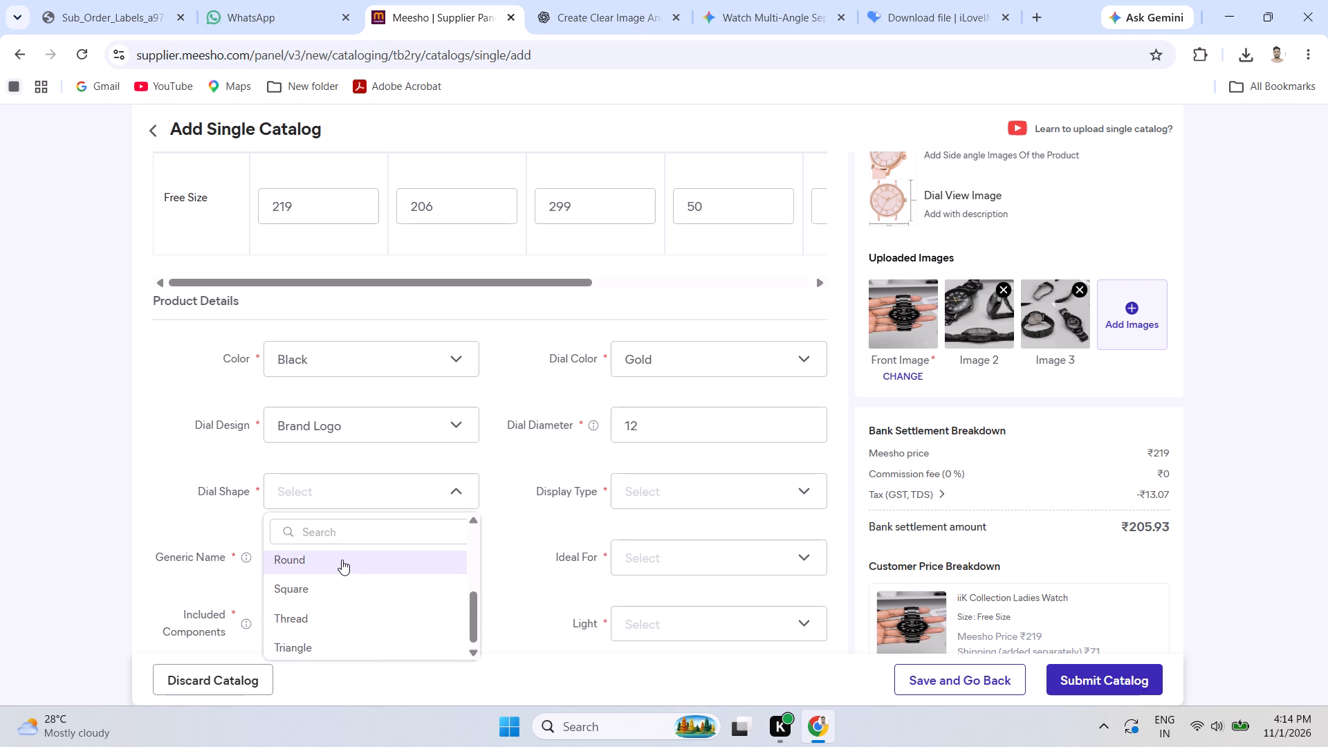
click(342, 560)
click(651, 492)
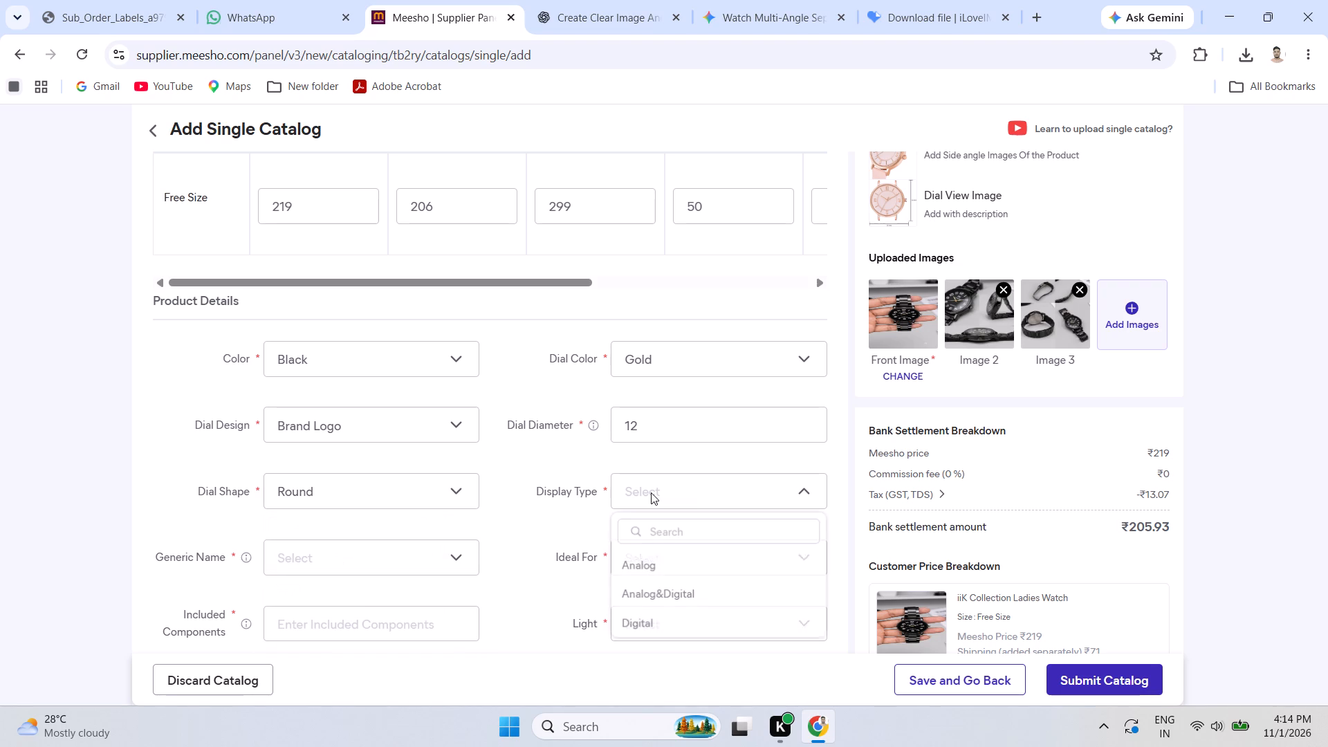
click(667, 566)
Set the watch's generic name to Analog Watches and Ideal For to Women.
click(419, 553)
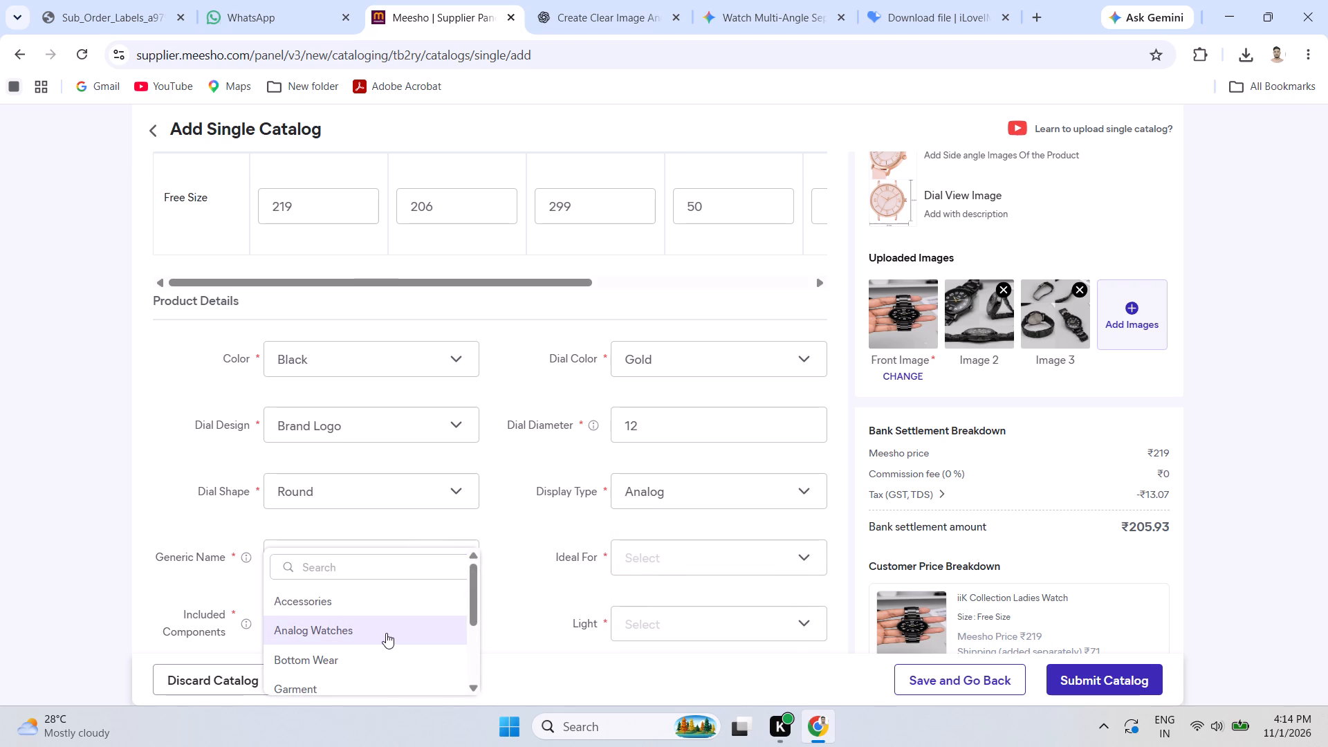
click(386, 633)
click(654, 551)
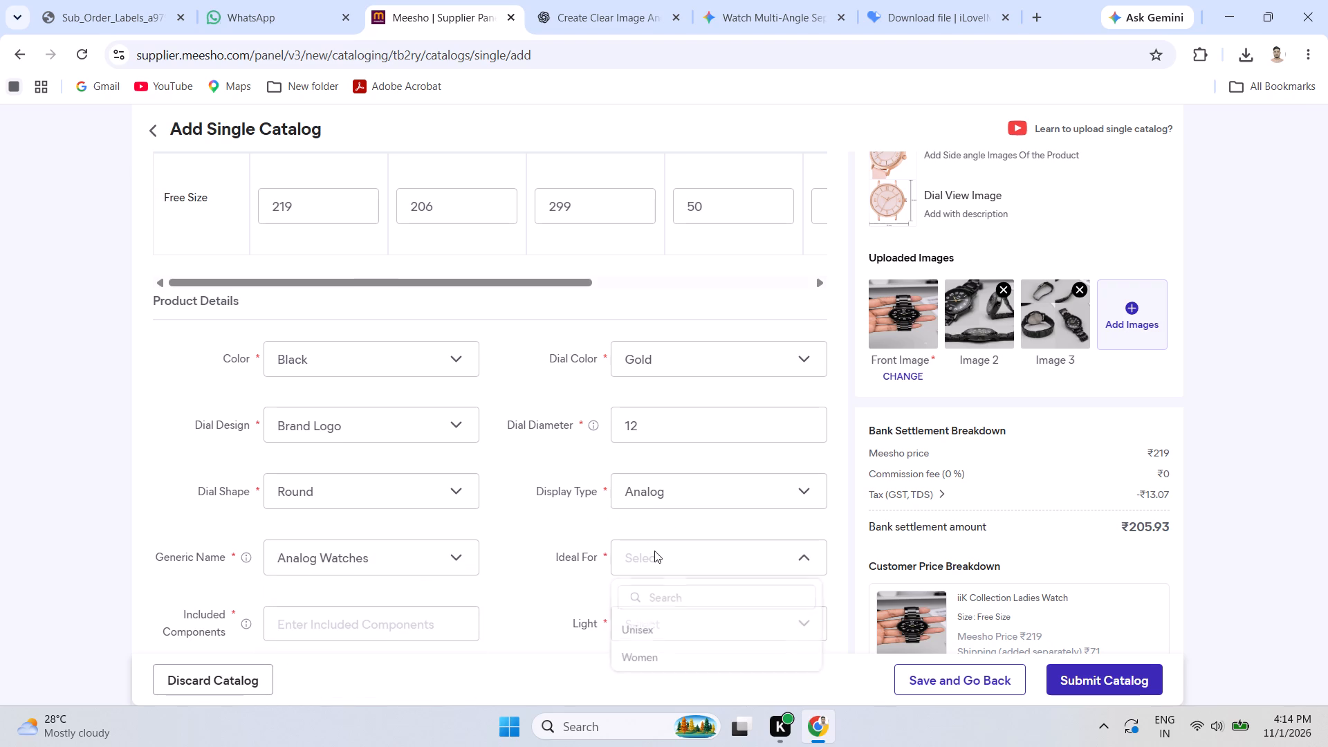
click(649, 672)
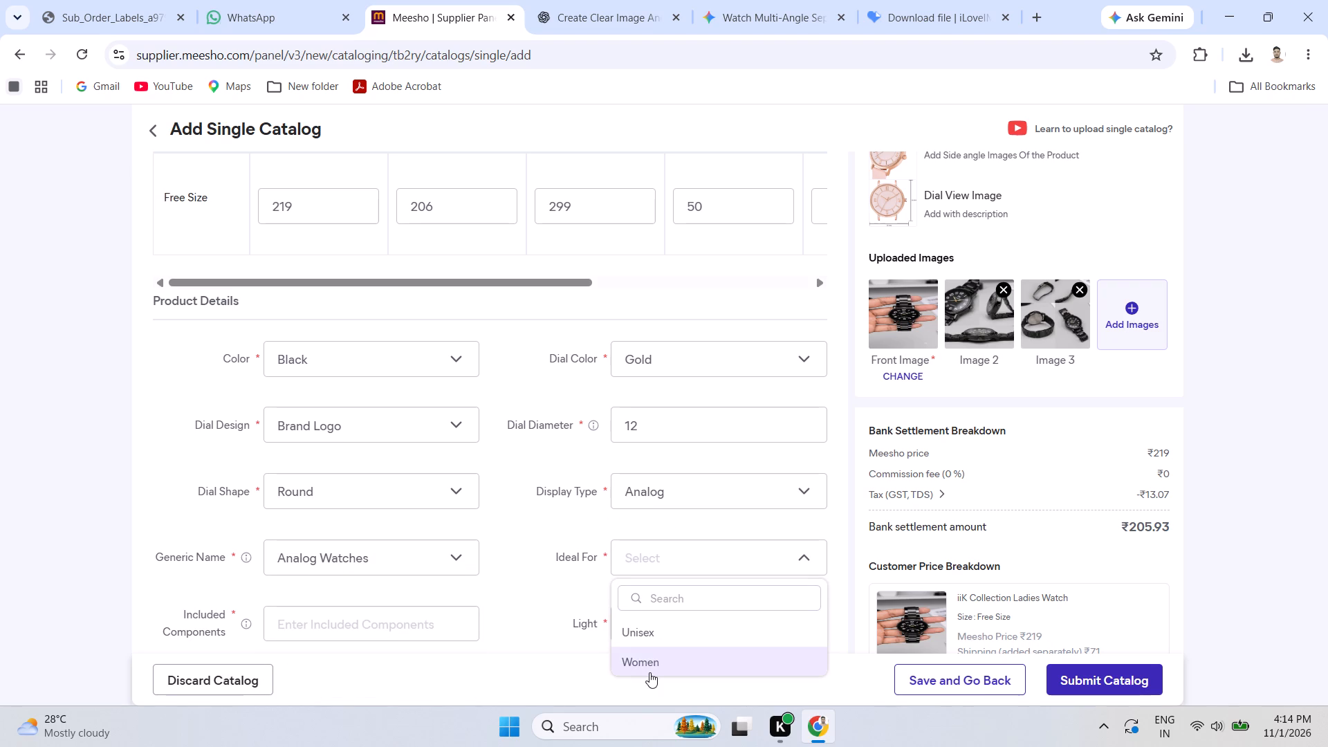
Enter 1 as the included components and set Light to No.
click(424, 628)
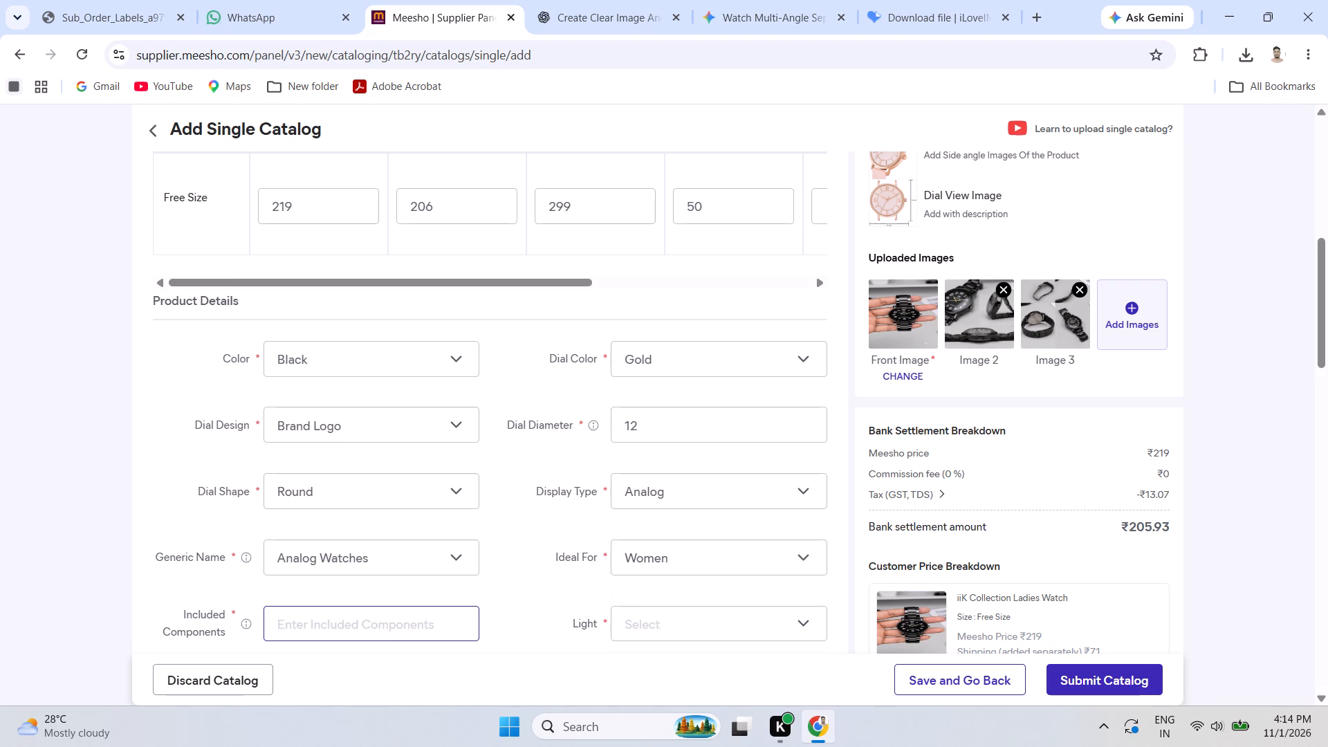
scroll(424, 628, down, 2)
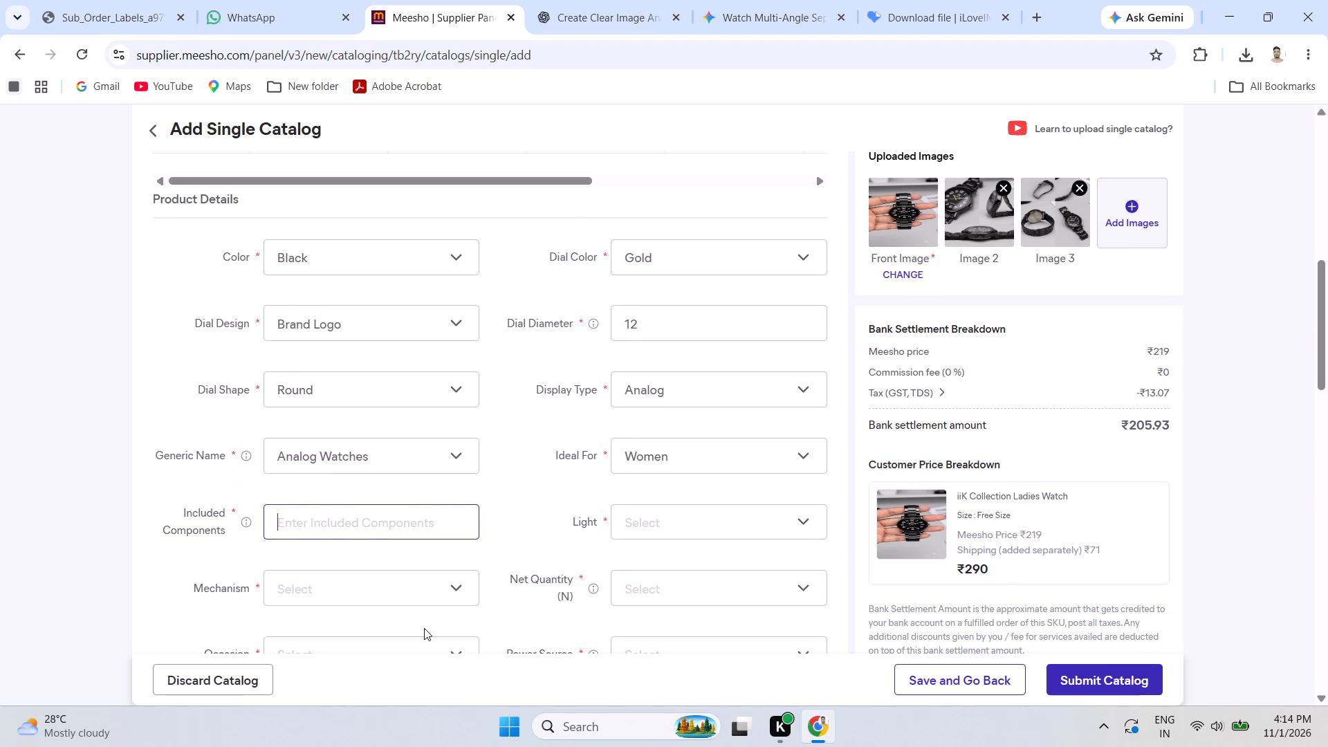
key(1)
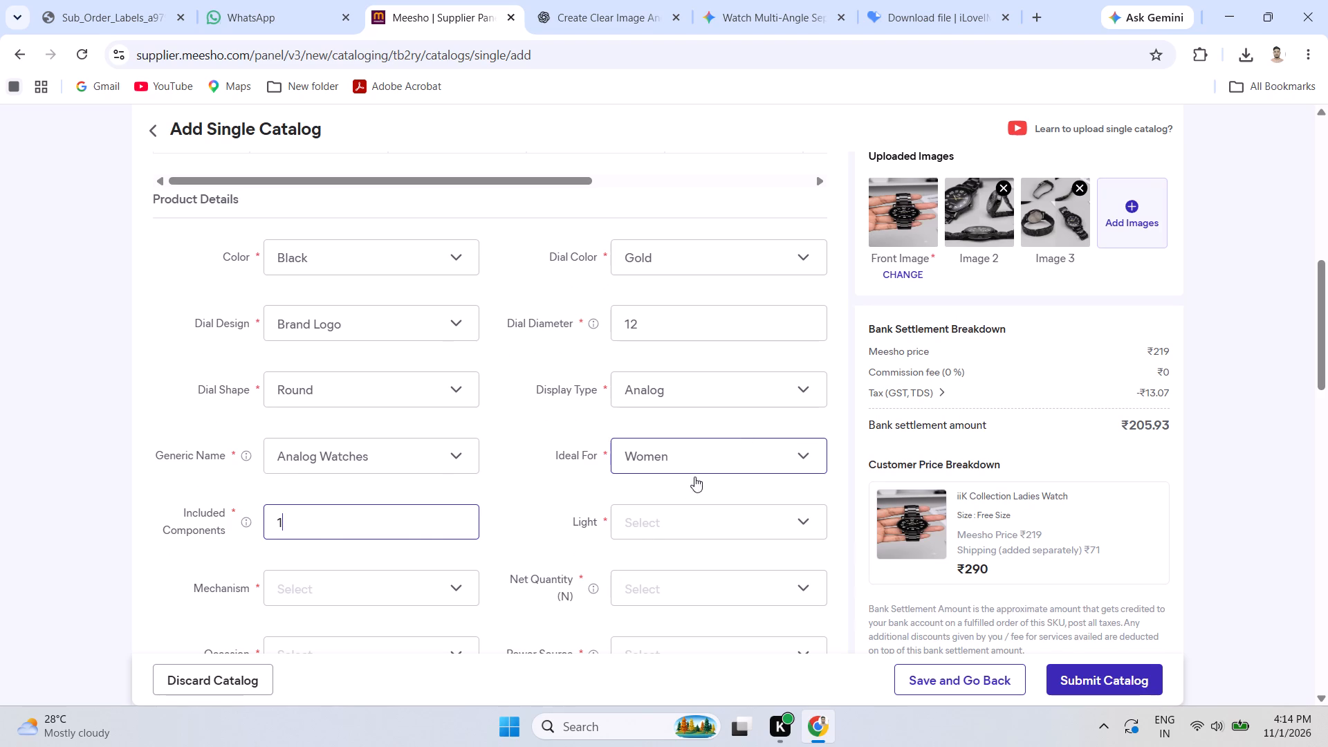
click(643, 535)
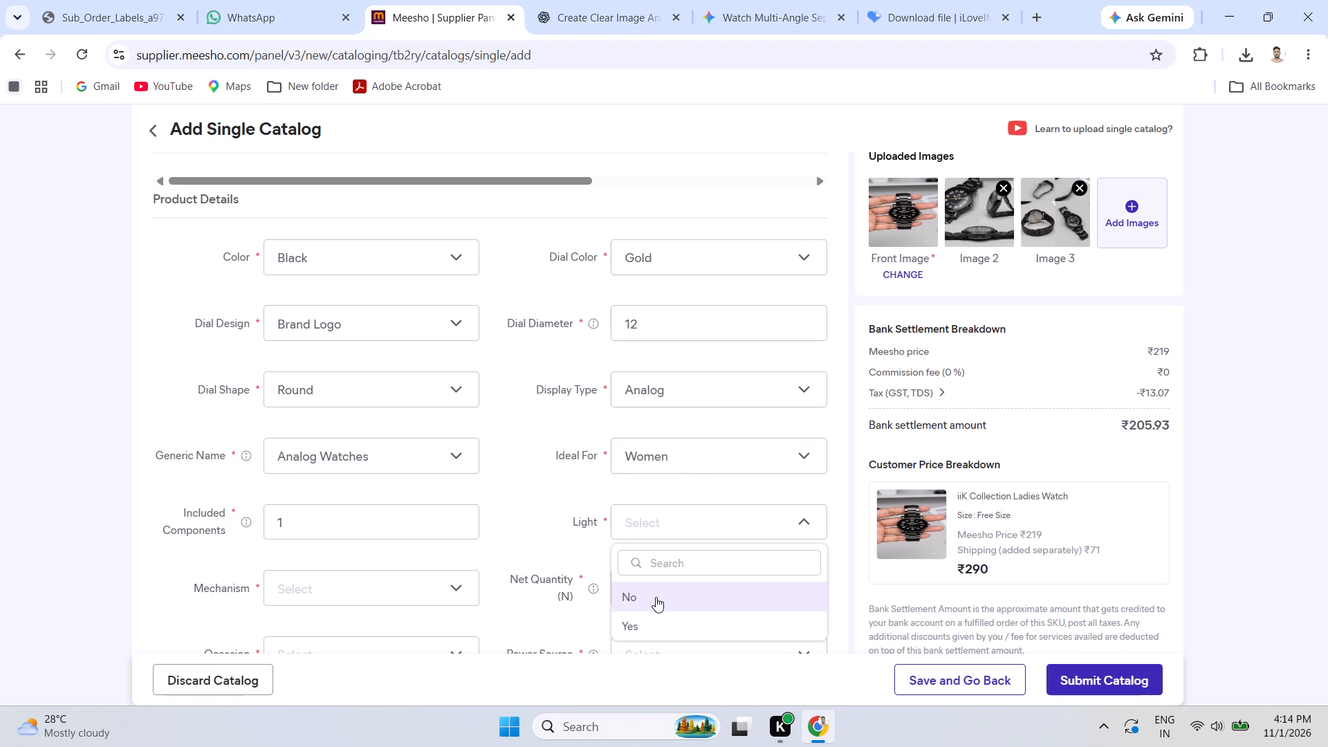
click(656, 597)
Set the watch's mechanism to Quartz and the net quantity to 1.
click(403, 576)
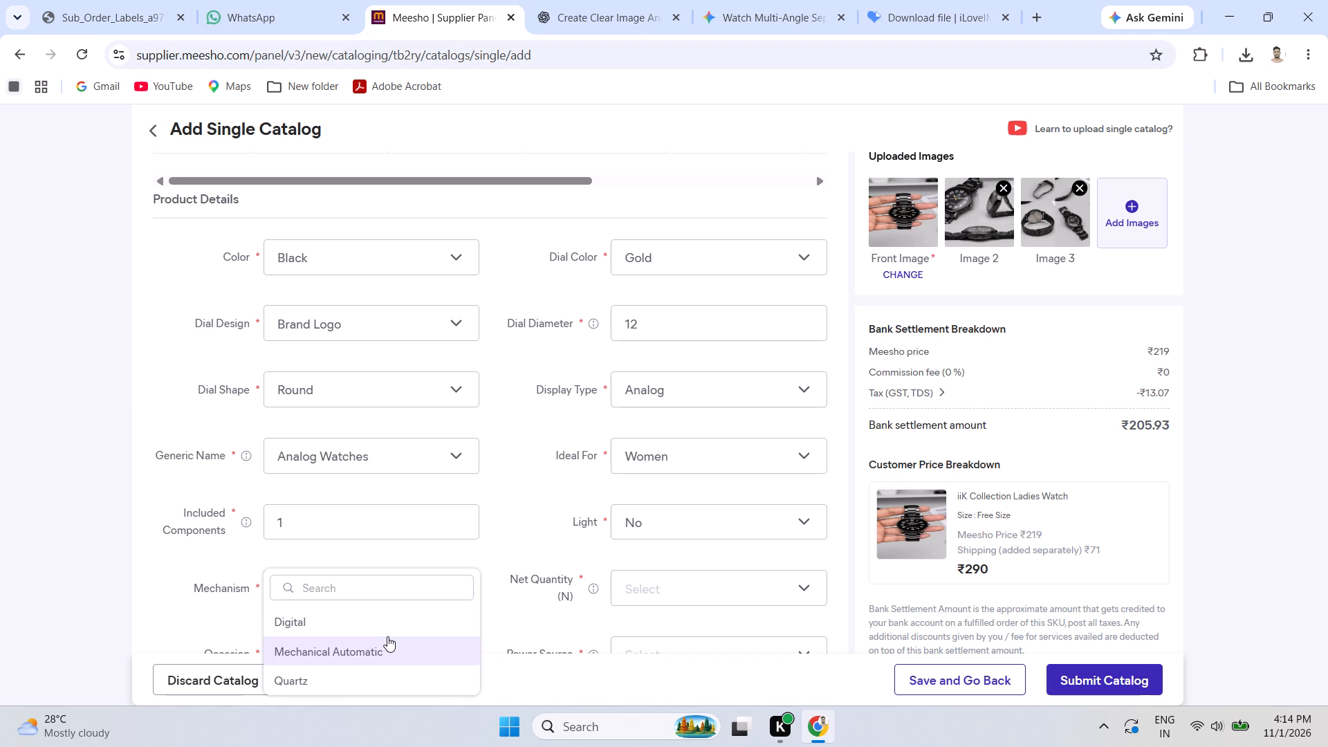
click(387, 684)
click(608, 586)
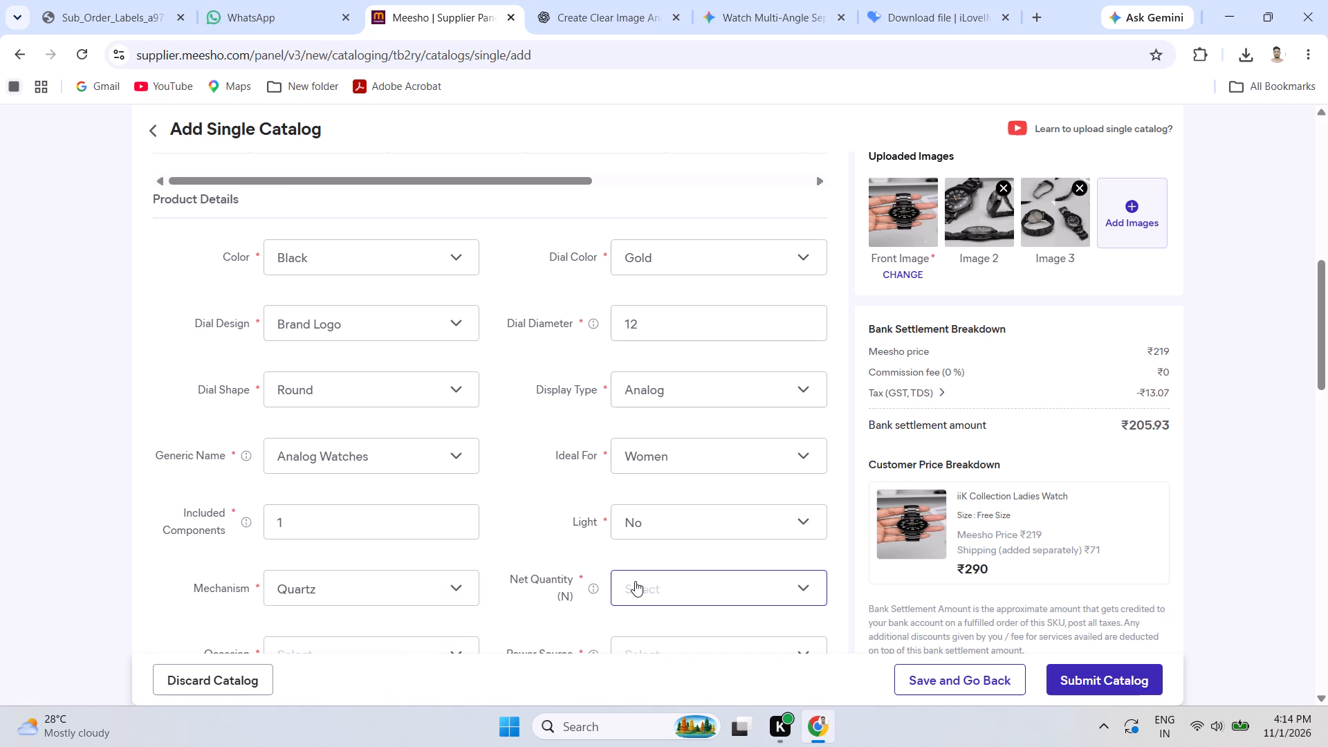
click(637, 580)
click(638, 595)
Set the occasion to Formal and the power source to Battery Powered.
scroll(638, 595, down, 1)
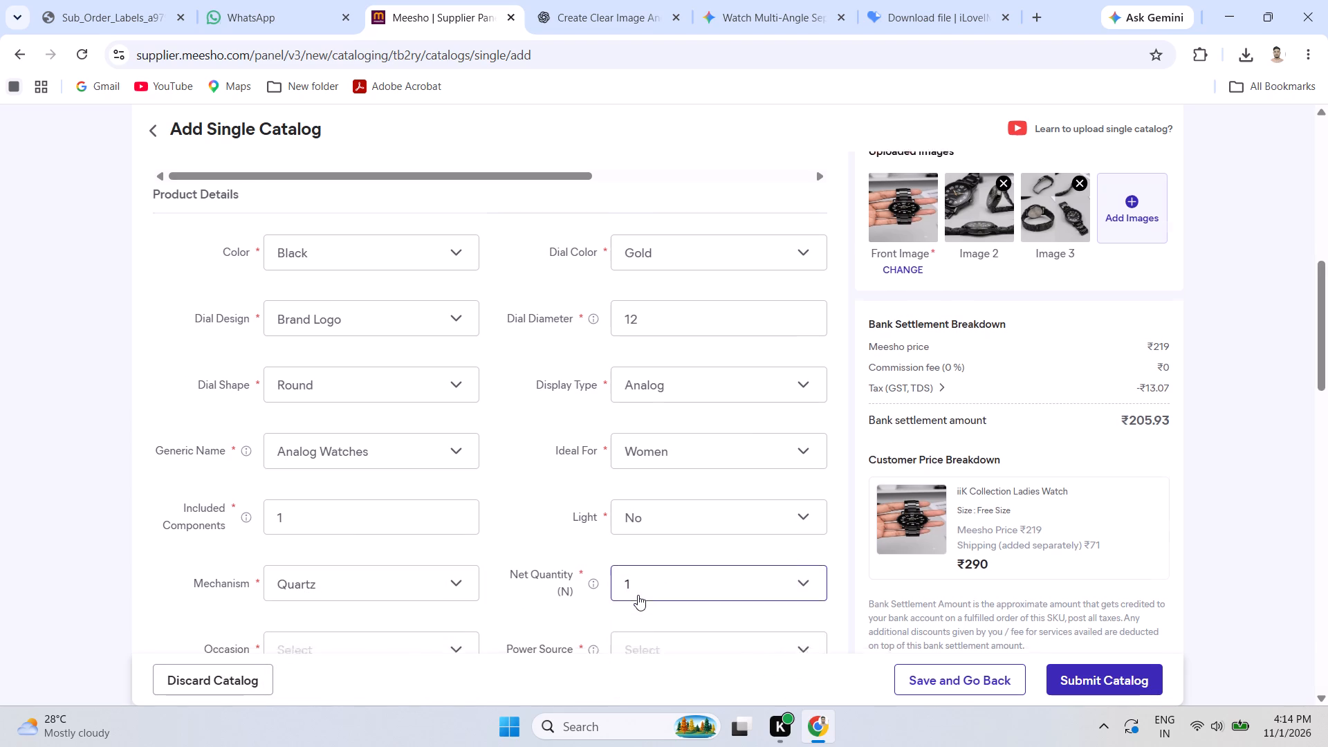
scroll(638, 595, down, 1)
click(418, 535)
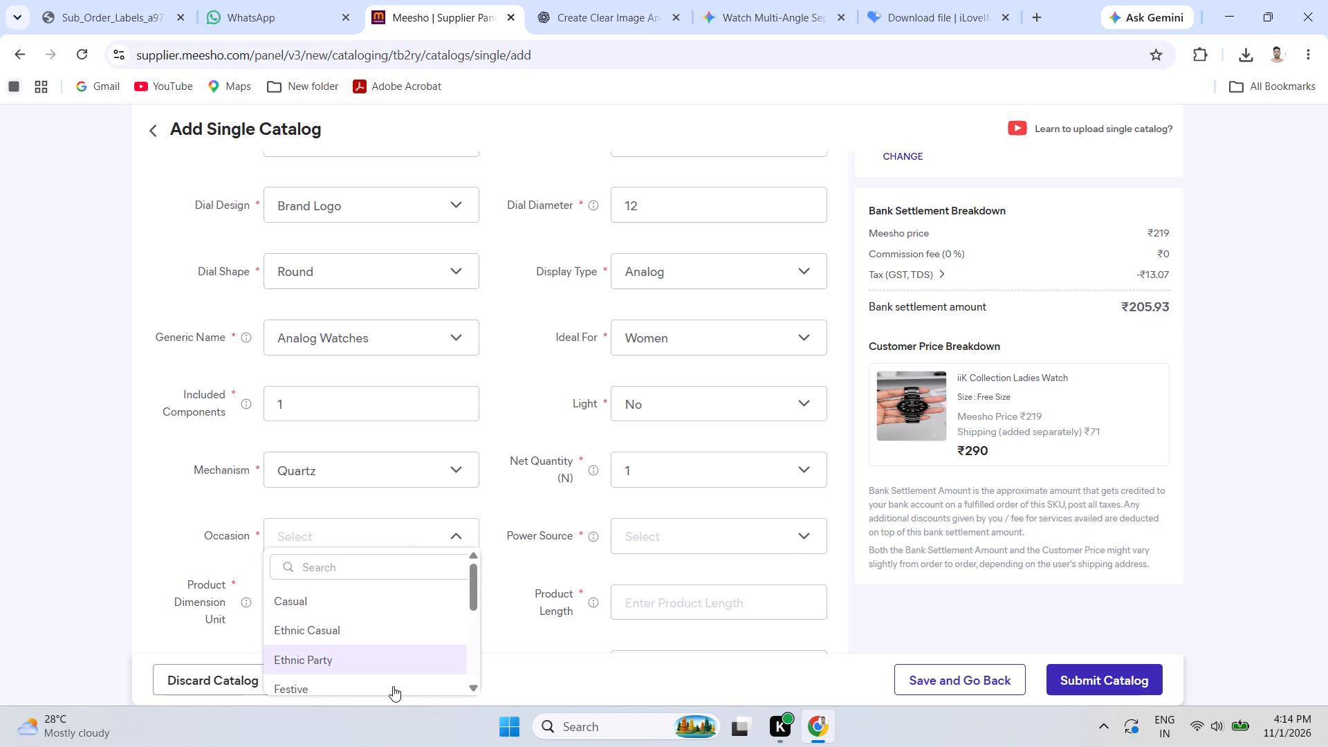
scroll(408, 639, down, 1)
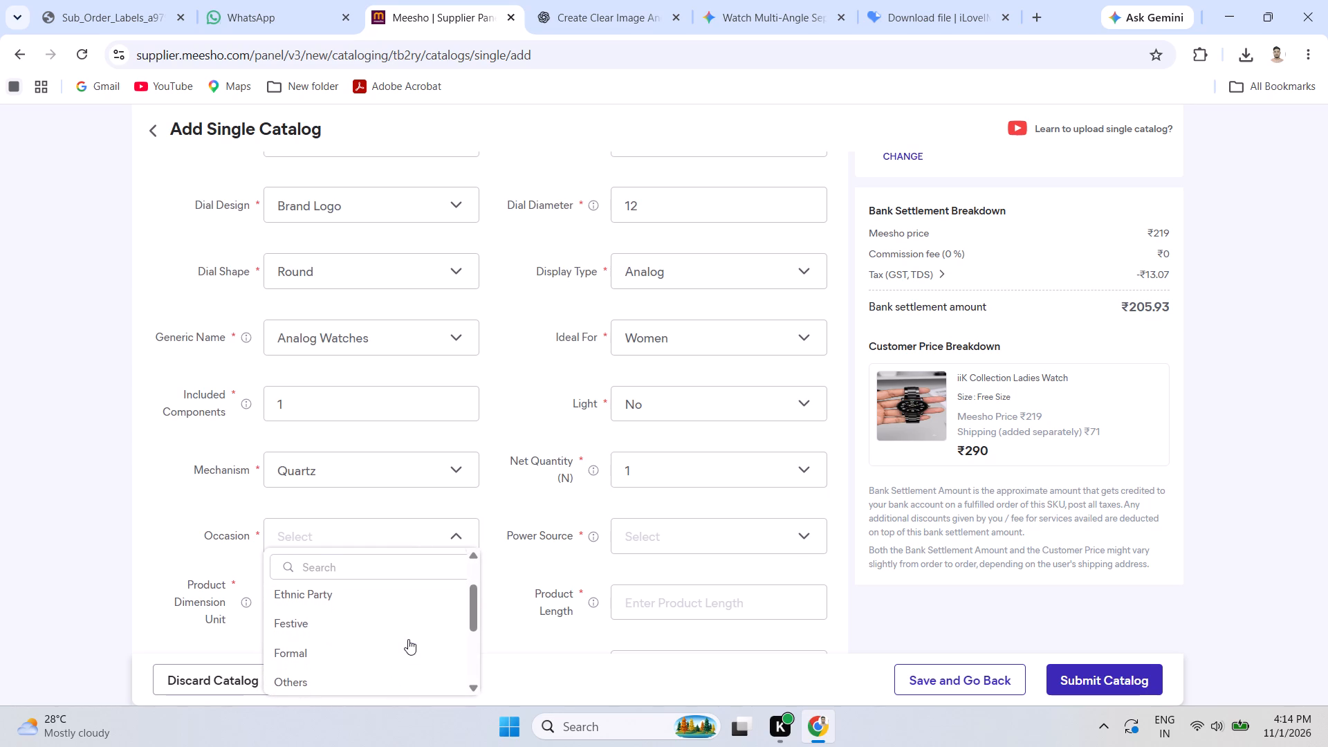
scroll(408, 639, down, 1)
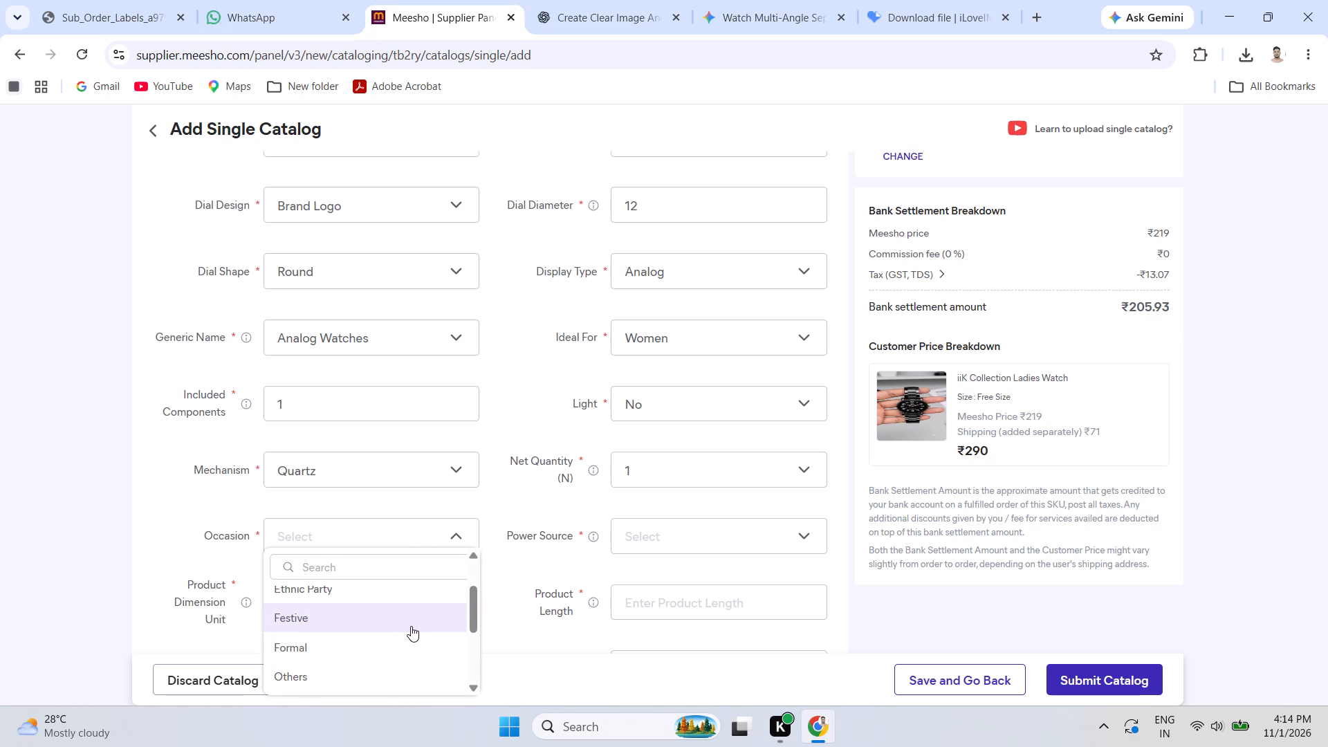
scroll(411, 626, up, 1)
click(402, 645)
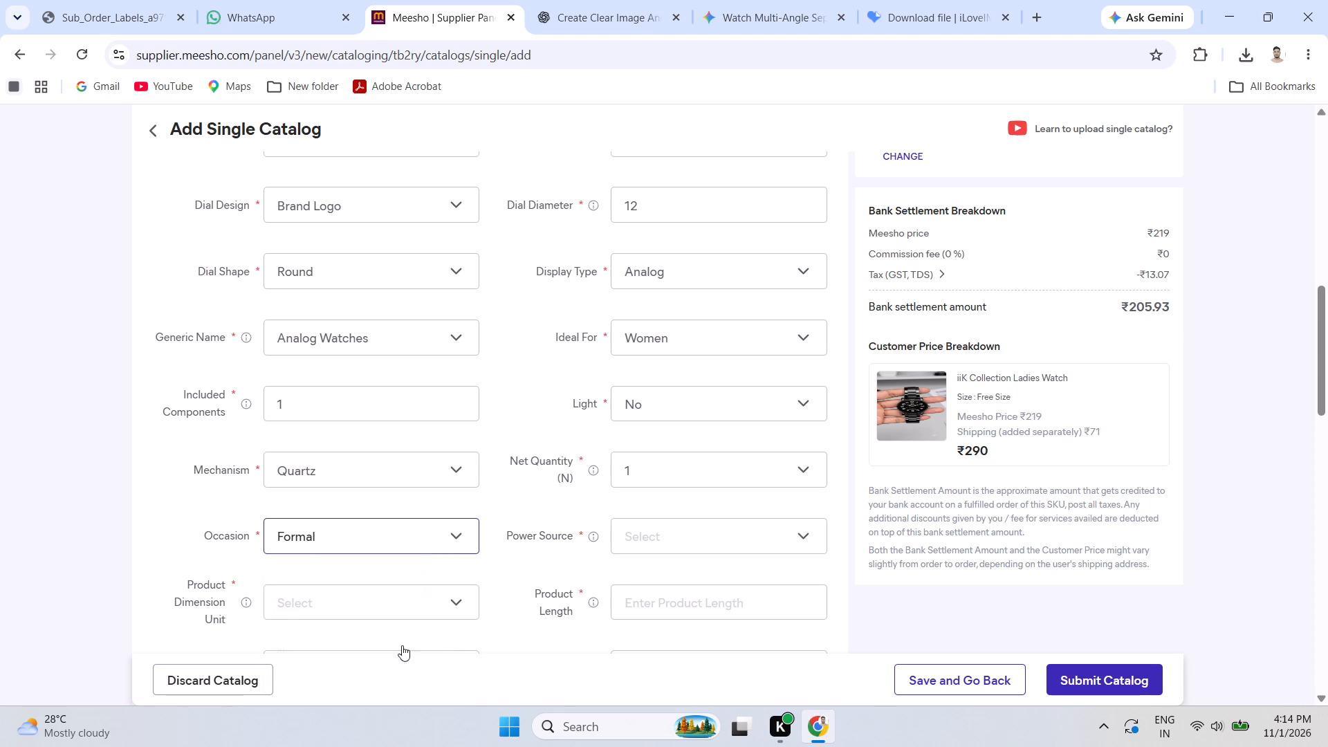
click(655, 548)
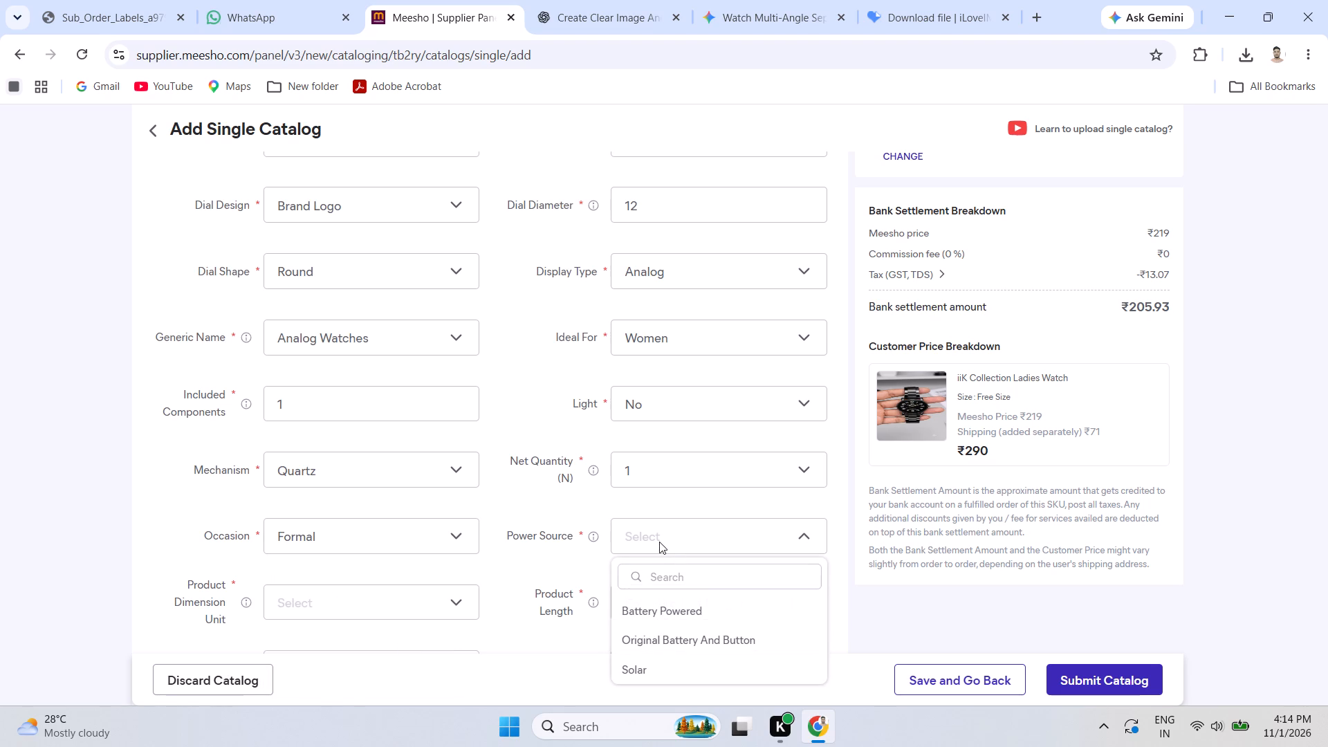
click(665, 616)
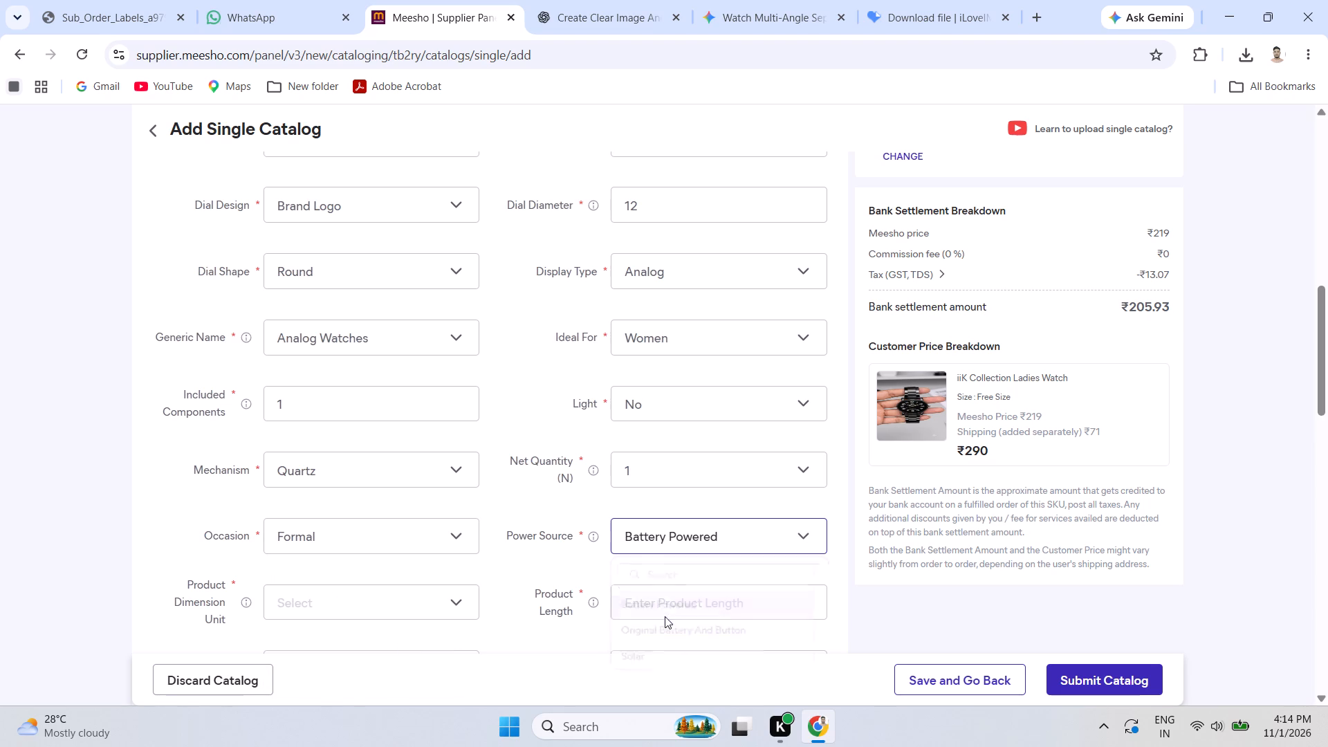
Fill in the product dimensions with cm as the unit, a length of 15 and a width of 3.
click(445, 589)
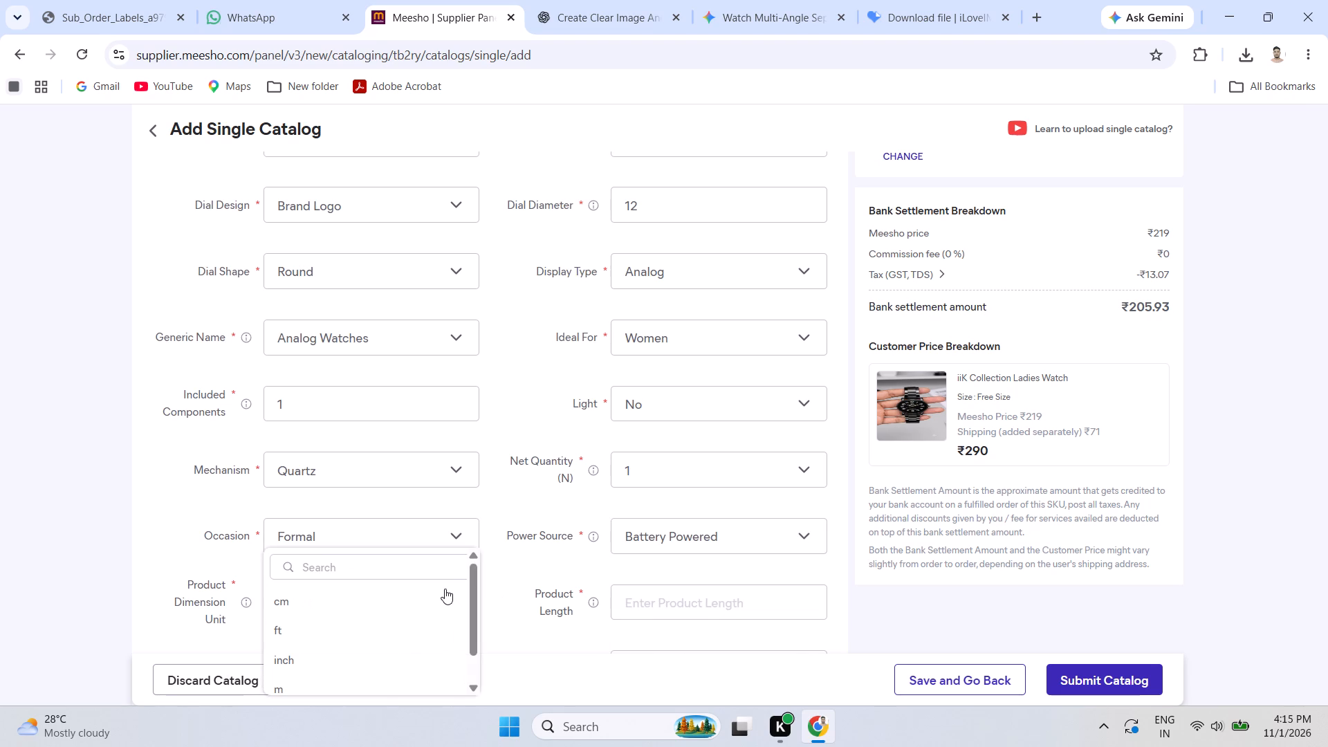
scroll(445, 589, up, 1)
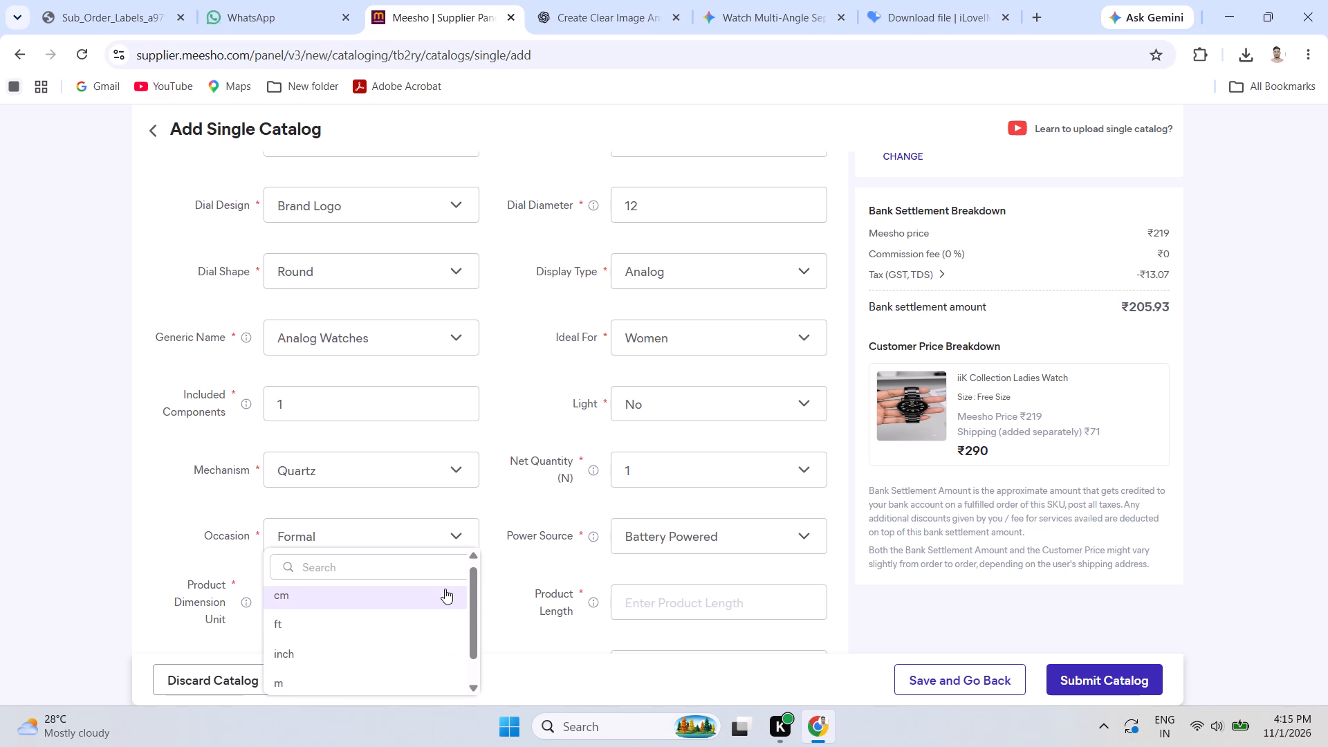
scroll(445, 589, up, 1)
click(445, 589)
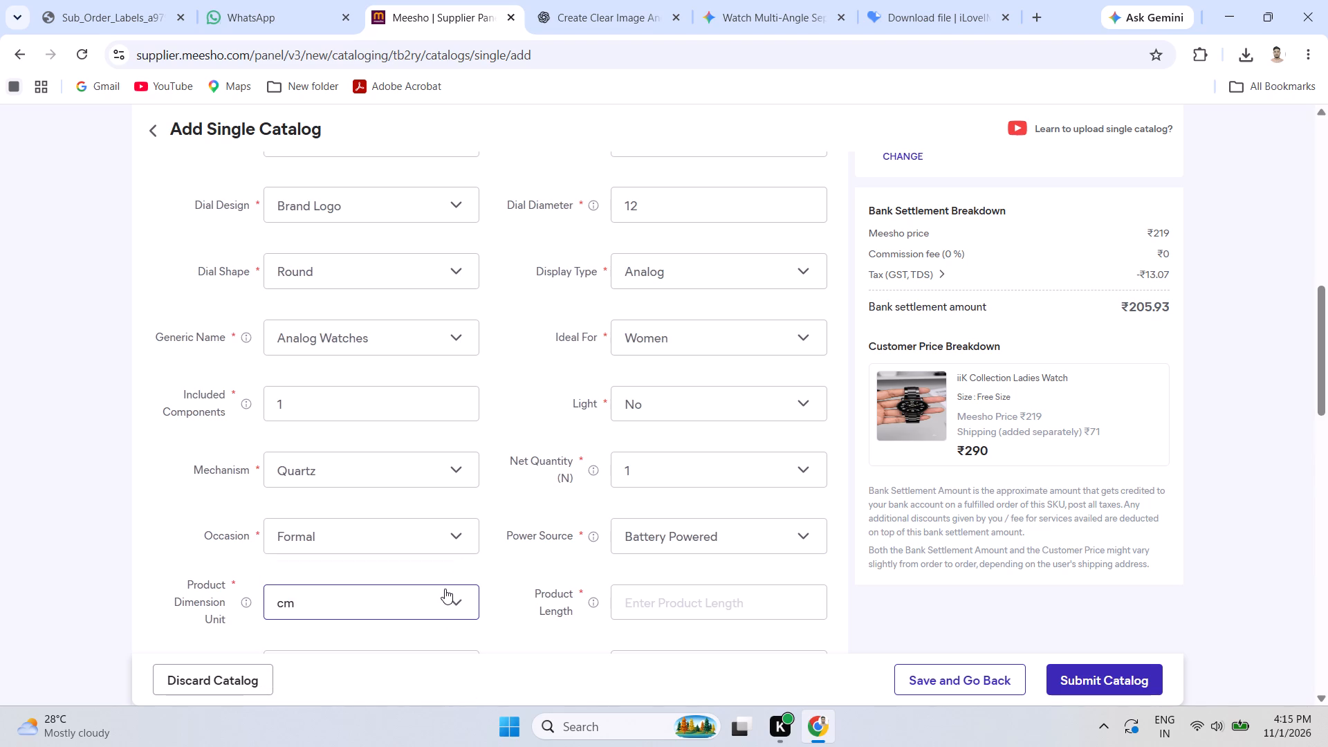
scroll(515, 612, right, 1)
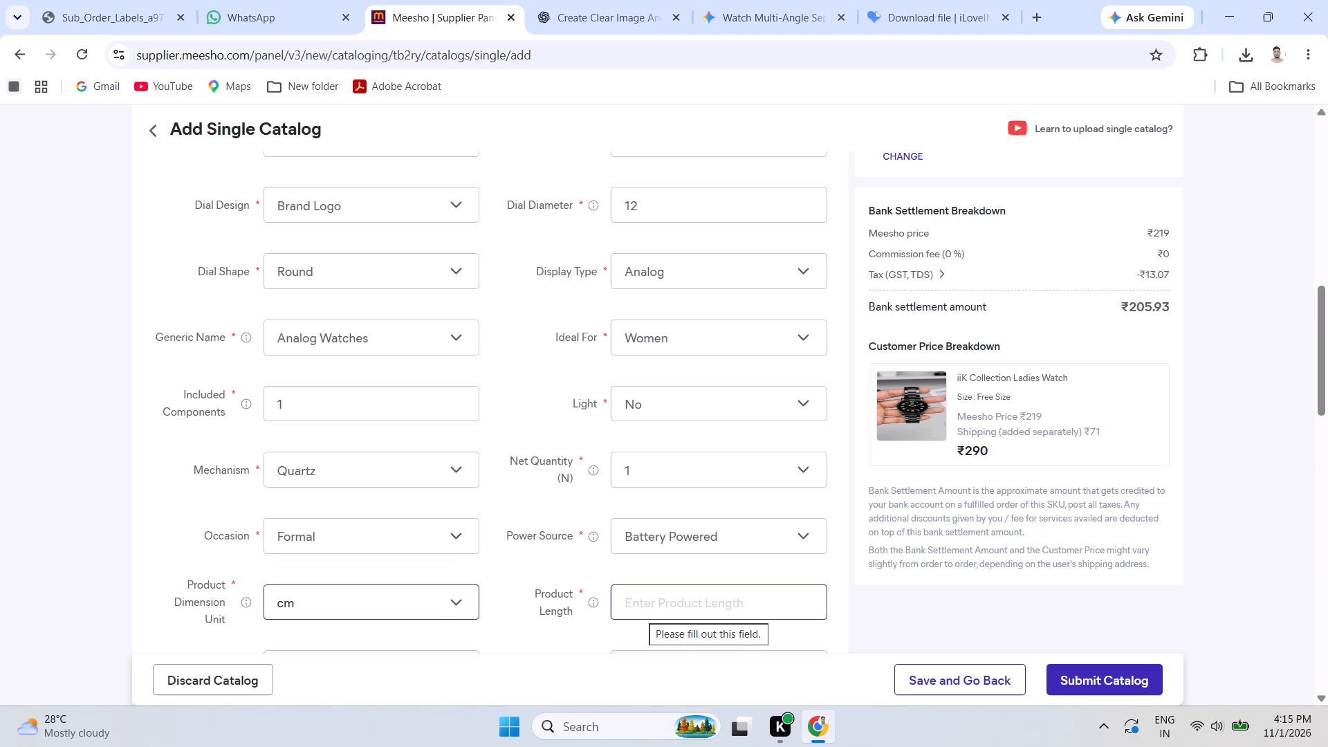
click(695, 594)
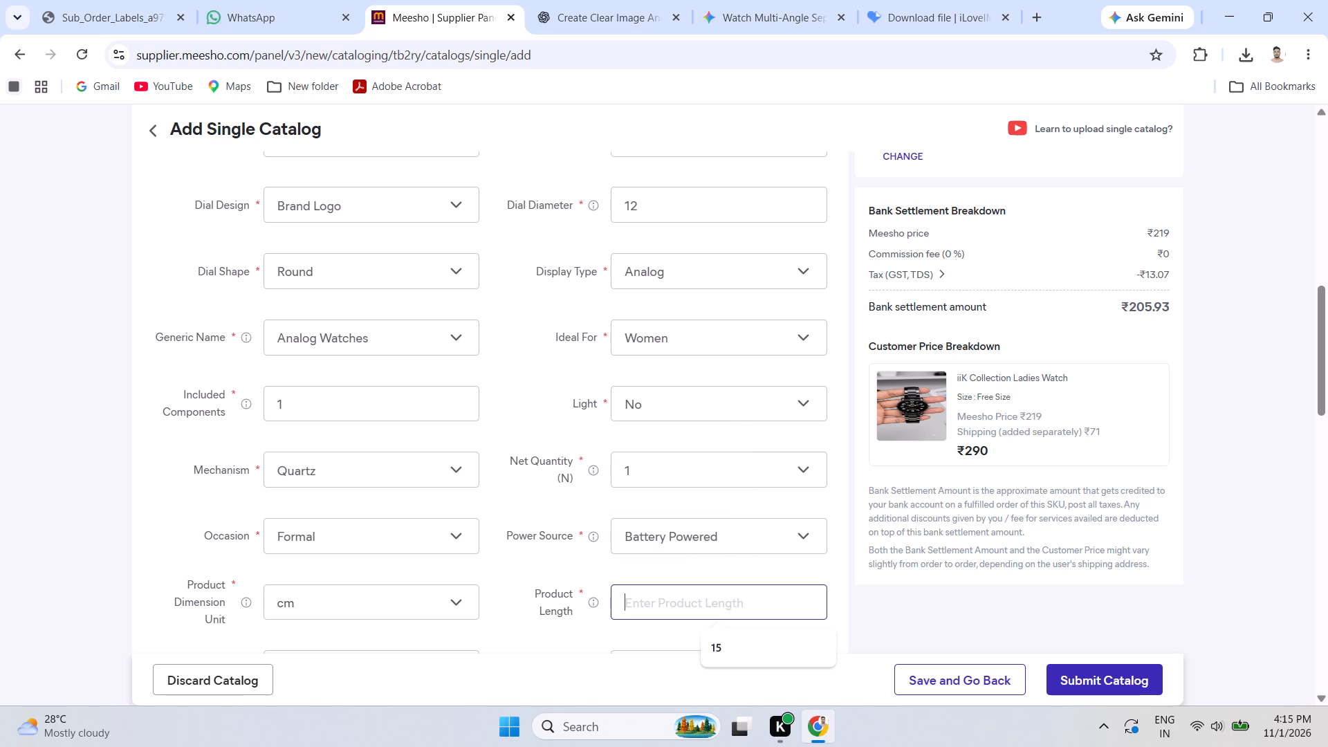
click(683, 604)
click(755, 641)
scroll(755, 641, down, 1)
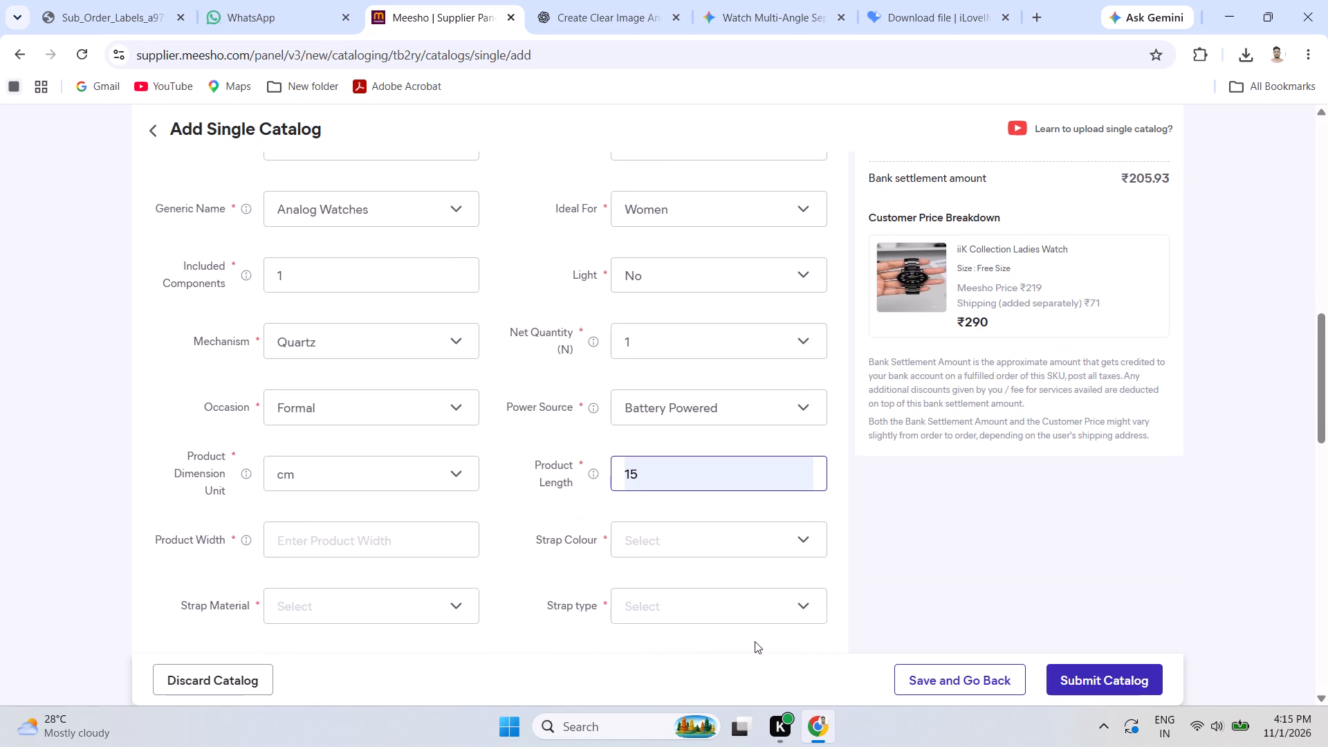
scroll(755, 641, left, 1)
click(450, 490)
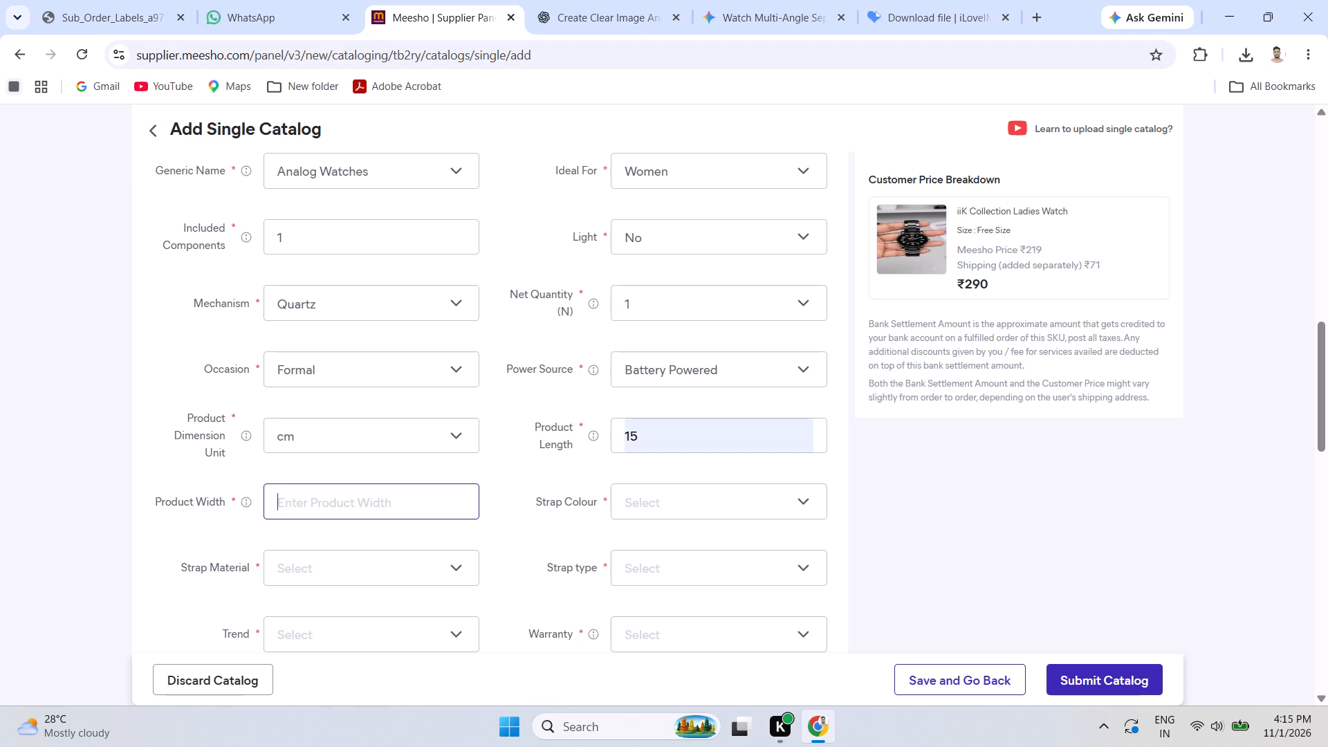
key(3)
Specify the strap with colour Black, material Metal and type Chain.
click(634, 502)
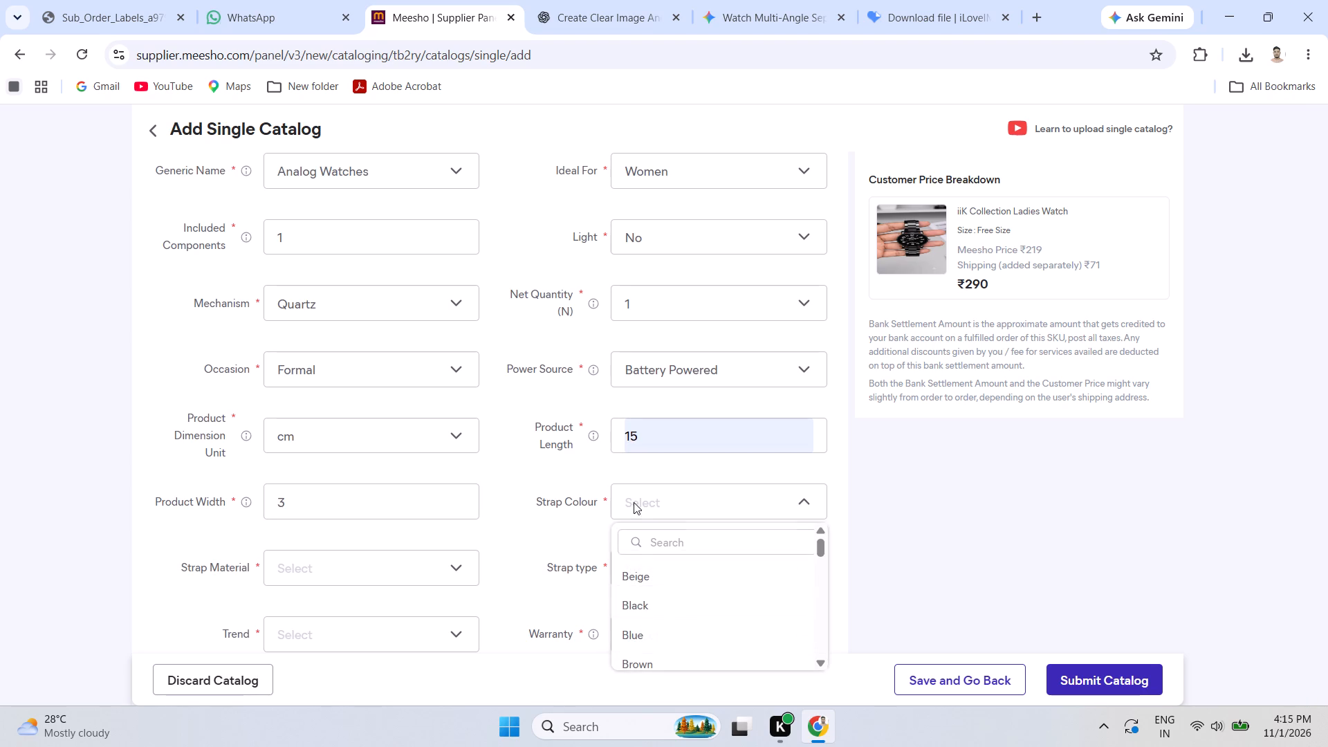
click(683, 615)
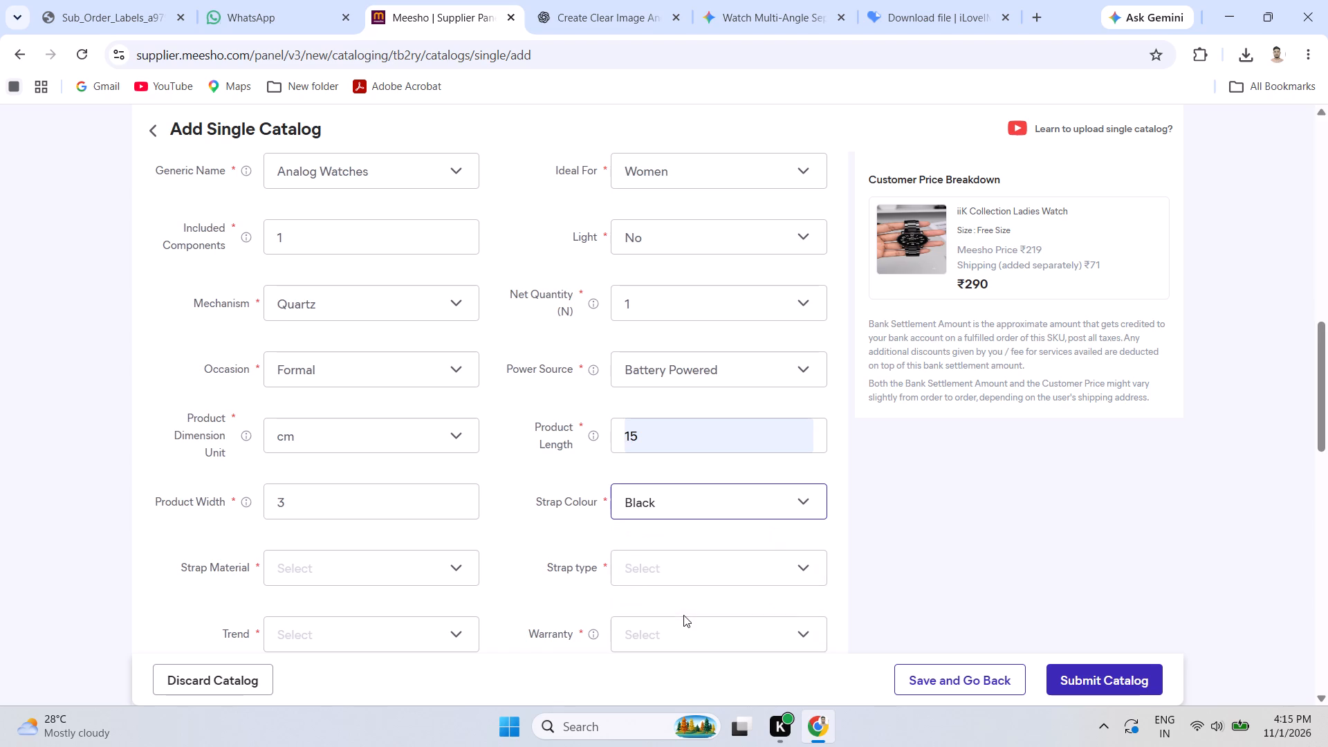
click(436, 573)
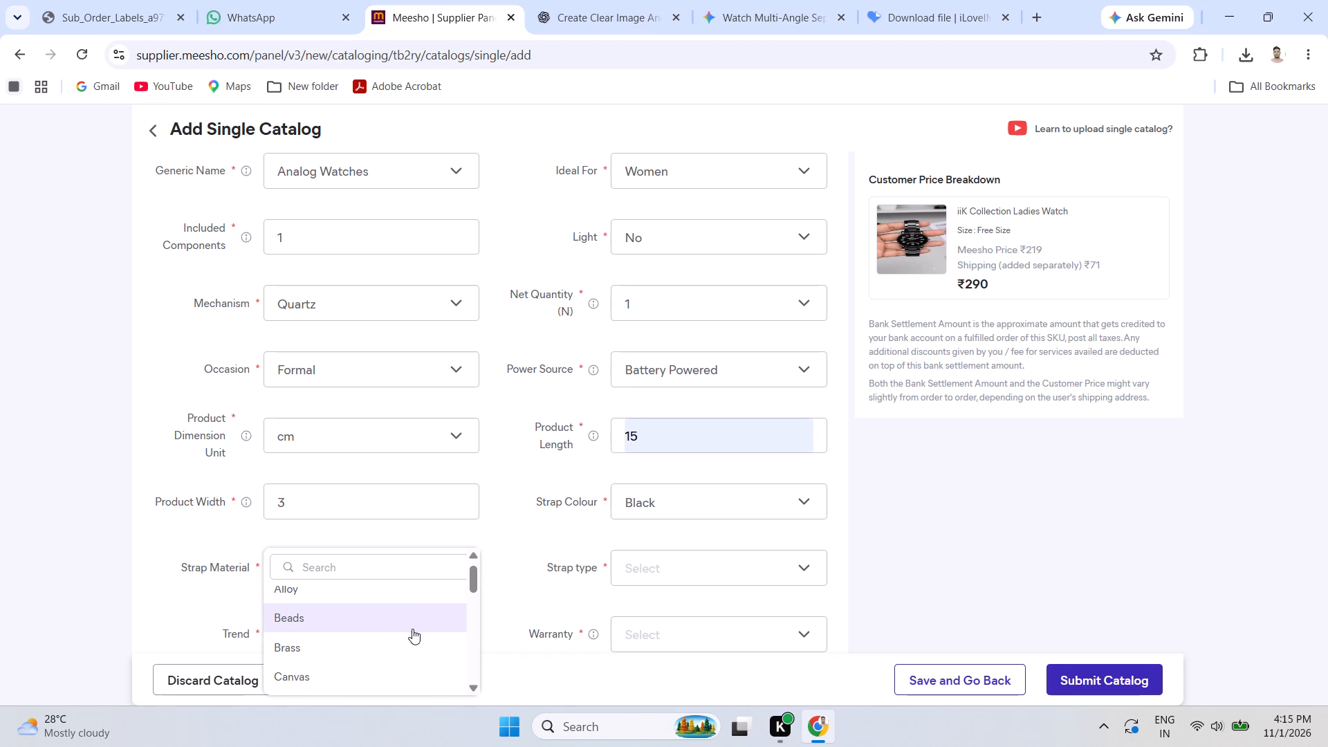
scroll(418, 620, down, 1)
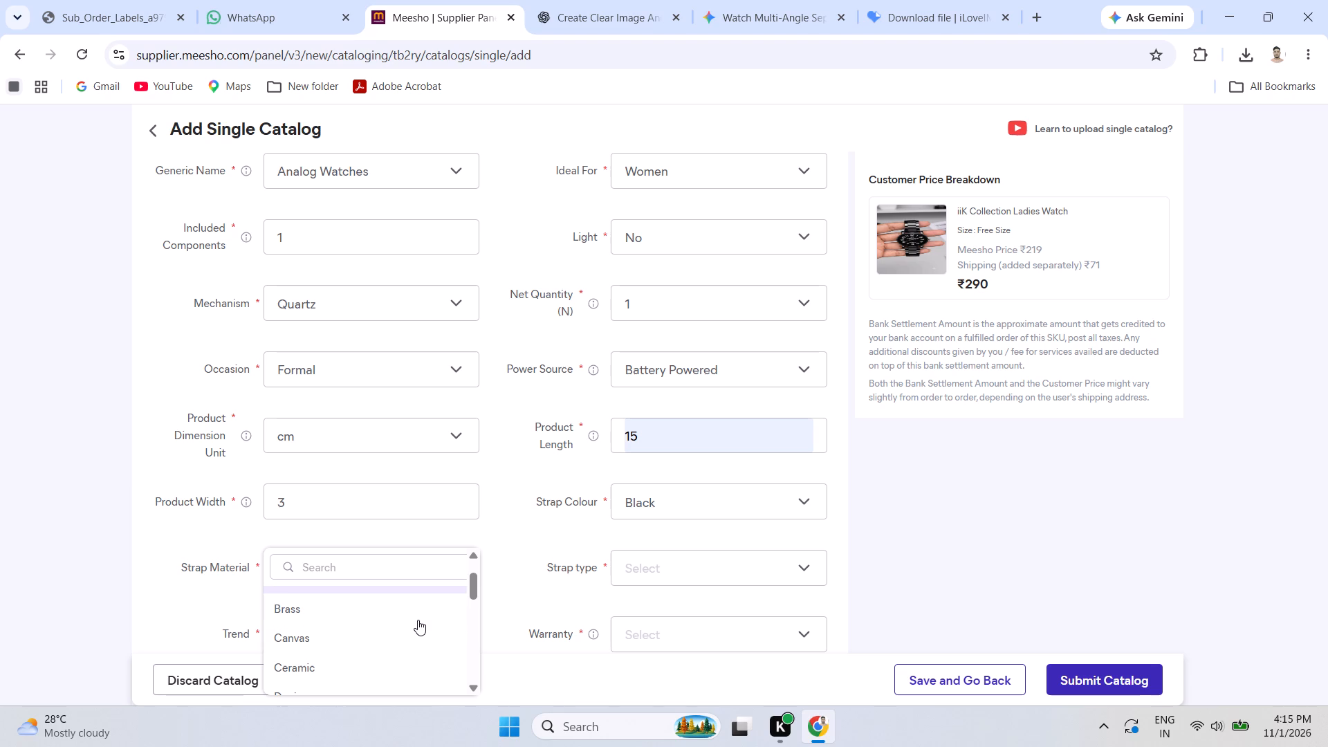
scroll(418, 620, down, 2)
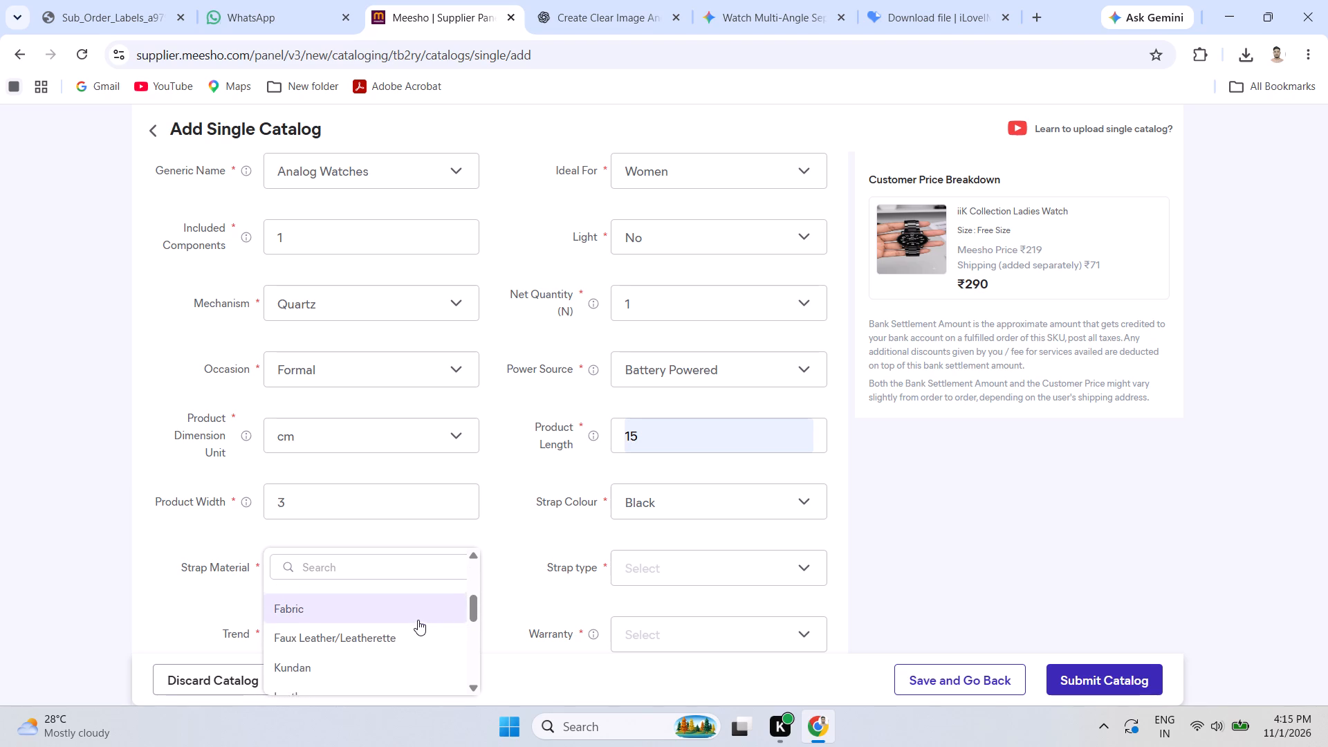
scroll(418, 620, down, 1)
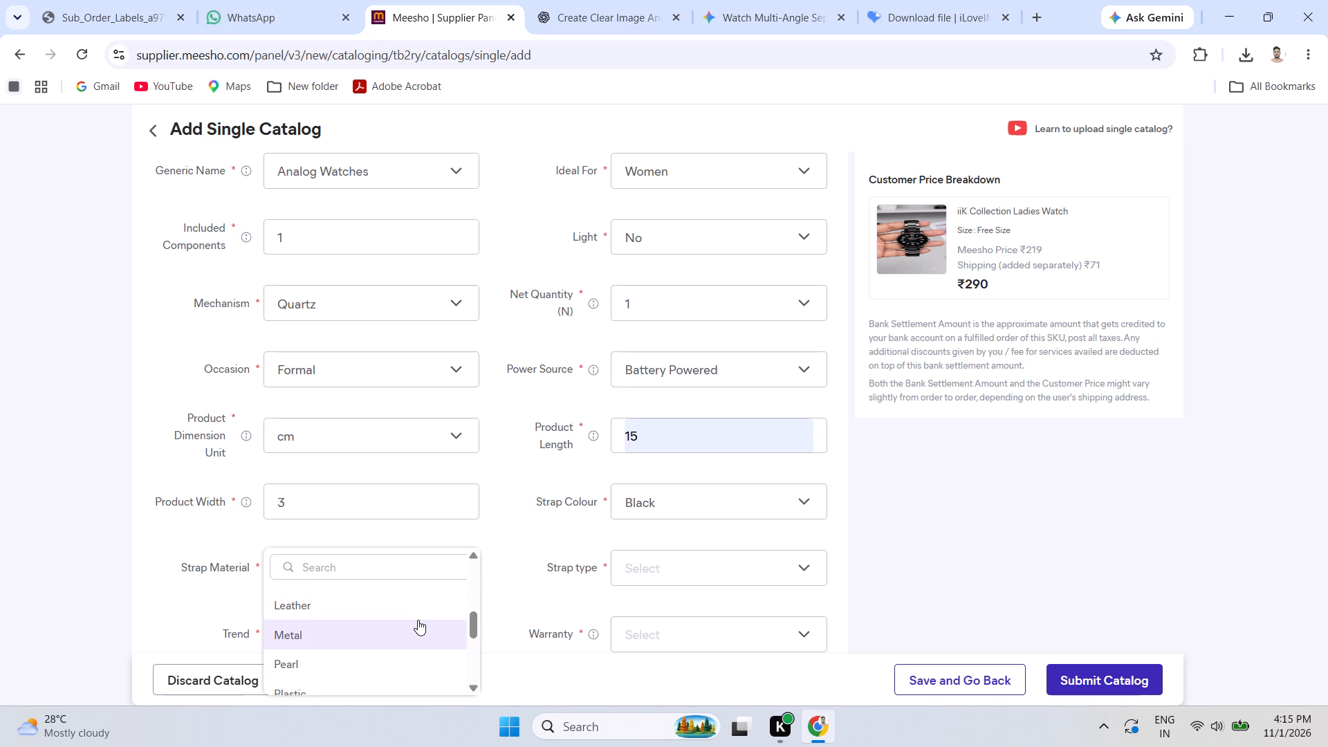
click(418, 620)
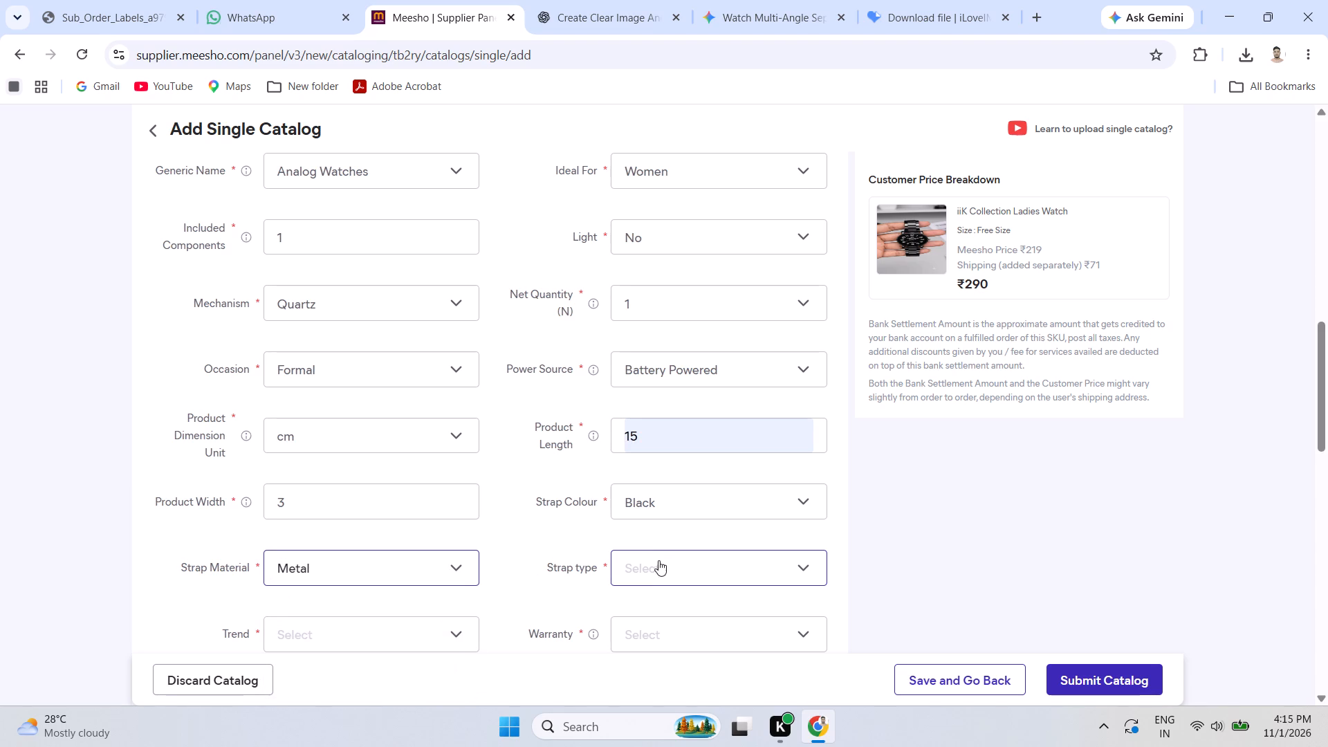
click(658, 560)
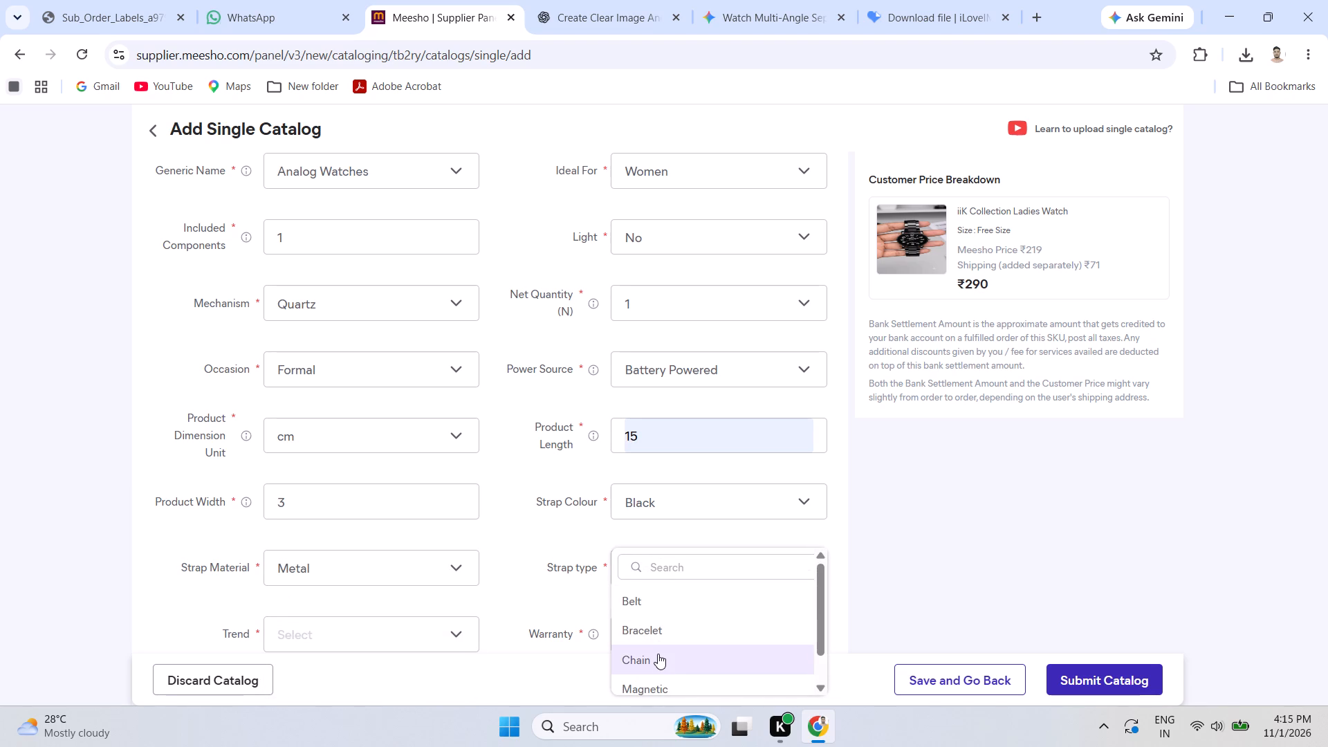
click(658, 659)
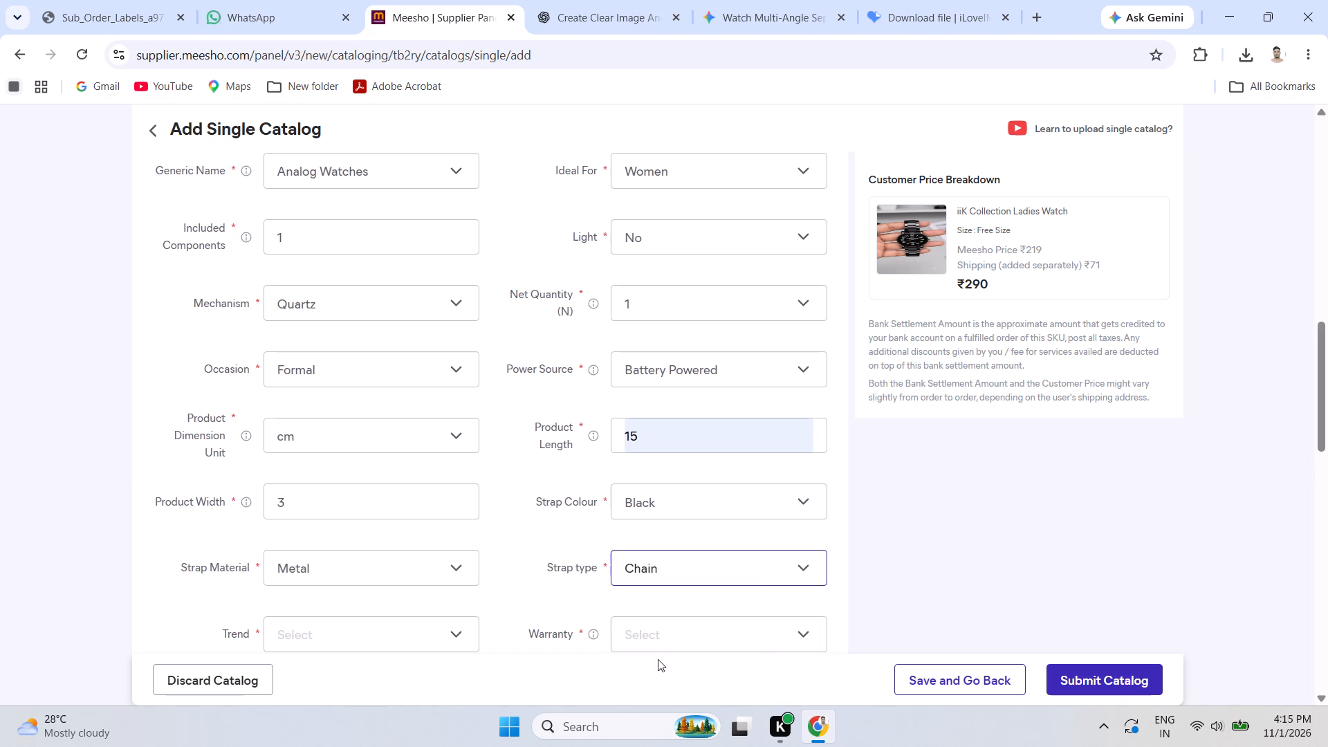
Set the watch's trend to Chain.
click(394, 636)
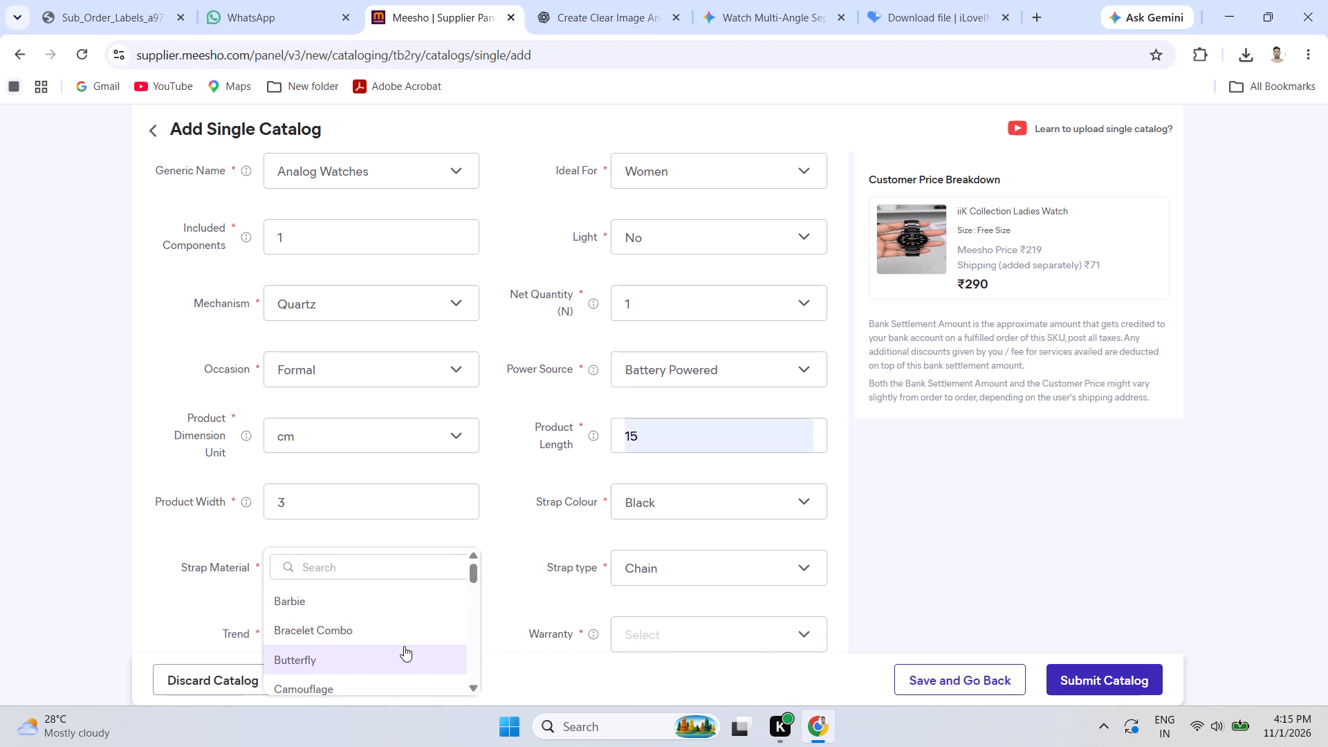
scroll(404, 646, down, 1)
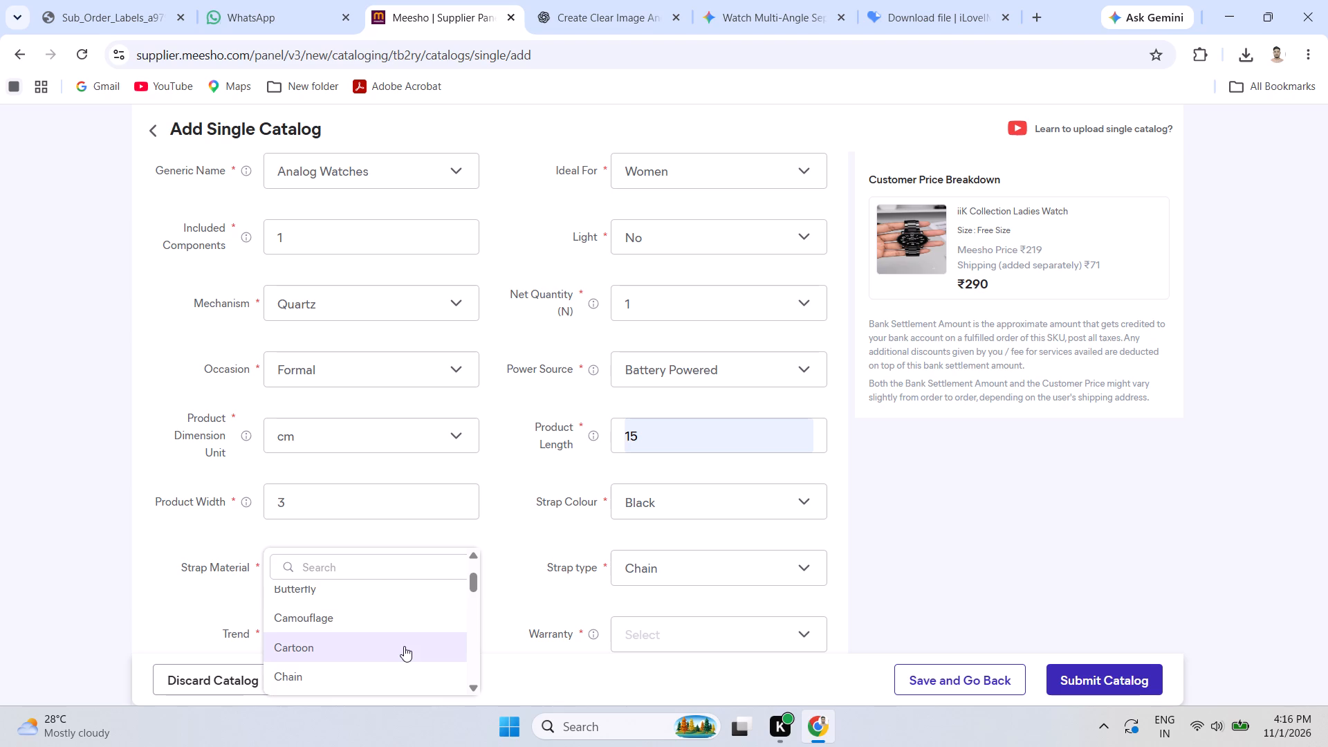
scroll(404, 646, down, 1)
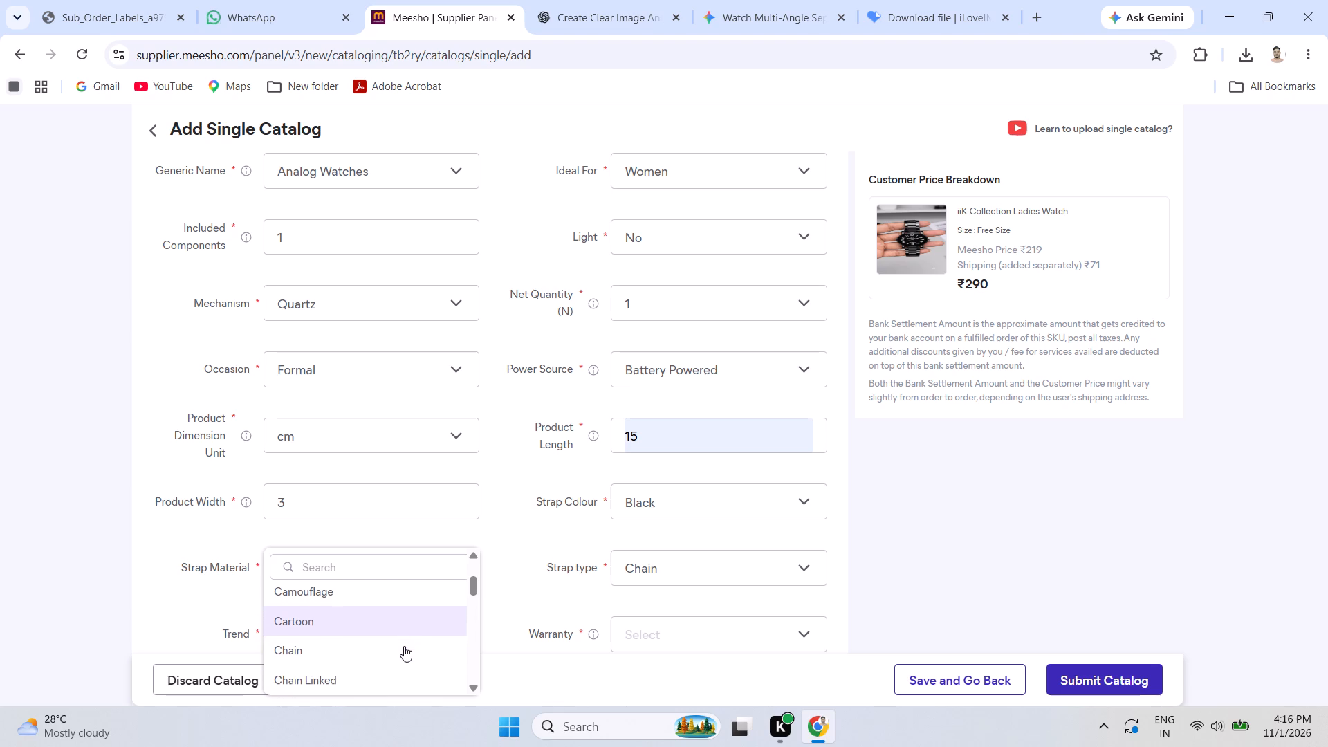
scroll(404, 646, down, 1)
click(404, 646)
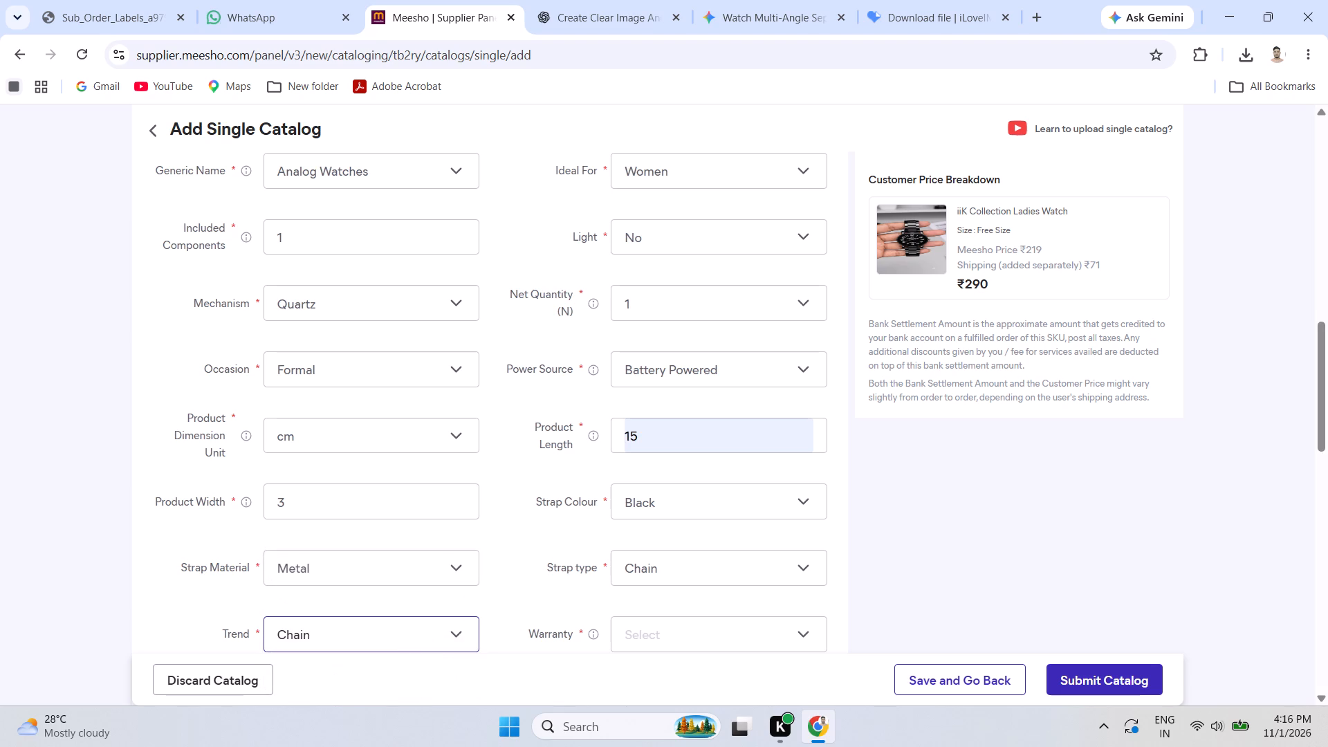
Change the watch's trend to Queen.
click(393, 626)
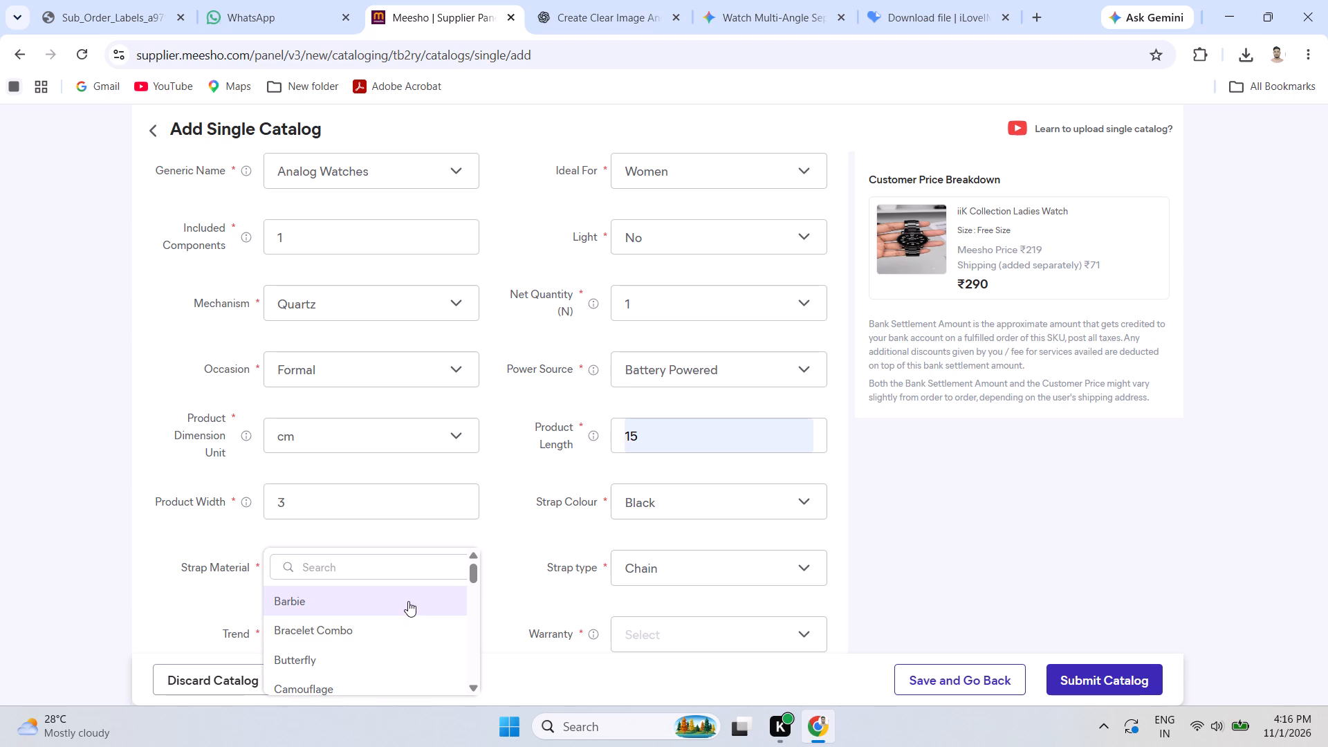
scroll(408, 601, down, 2)
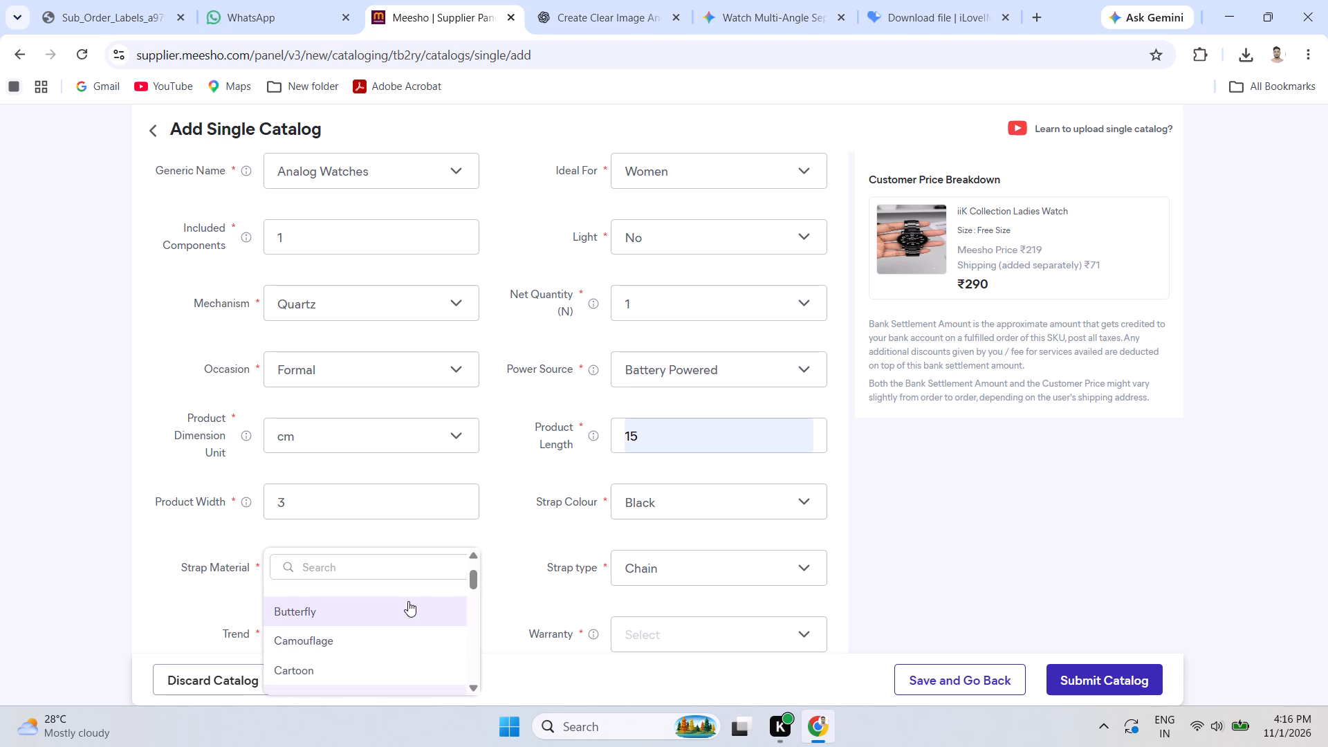
scroll(408, 601, down, 1)
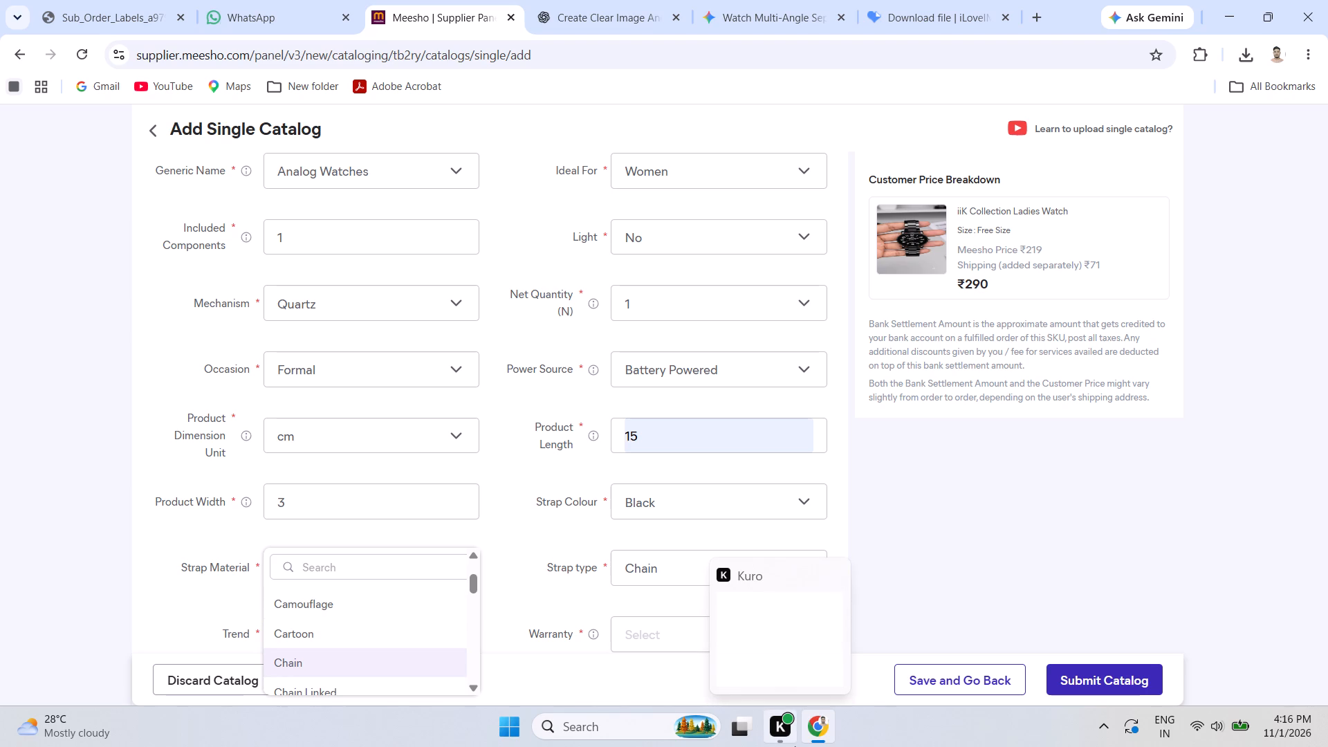
scroll(349, 614, down, 1)
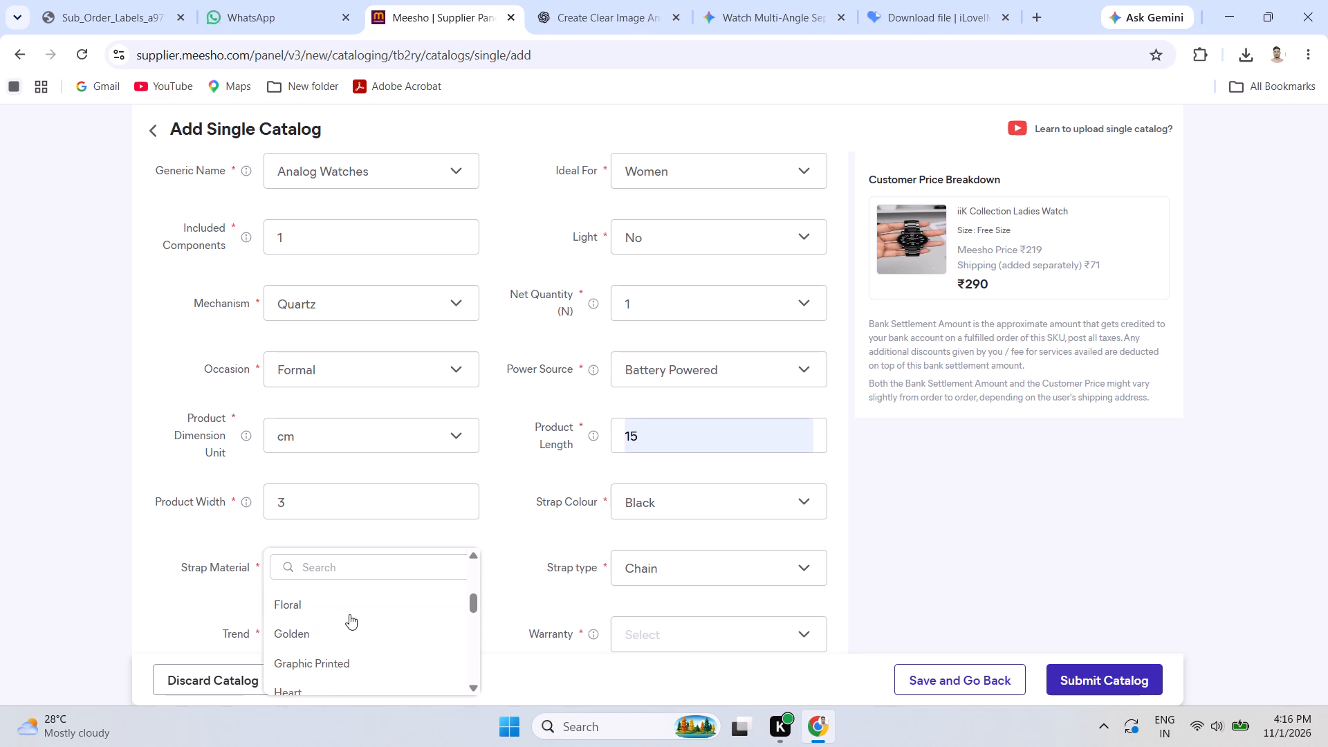
scroll(349, 614, down, 2)
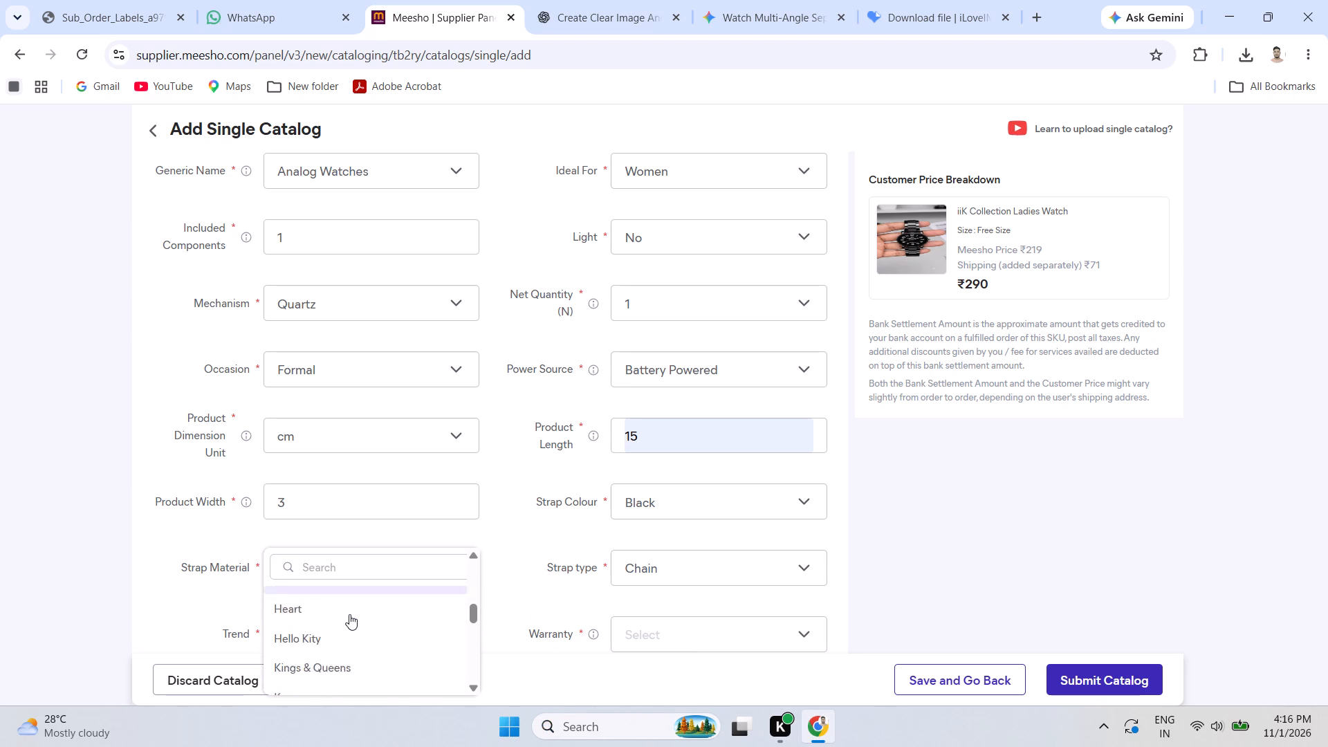
scroll(349, 614, down, 3)
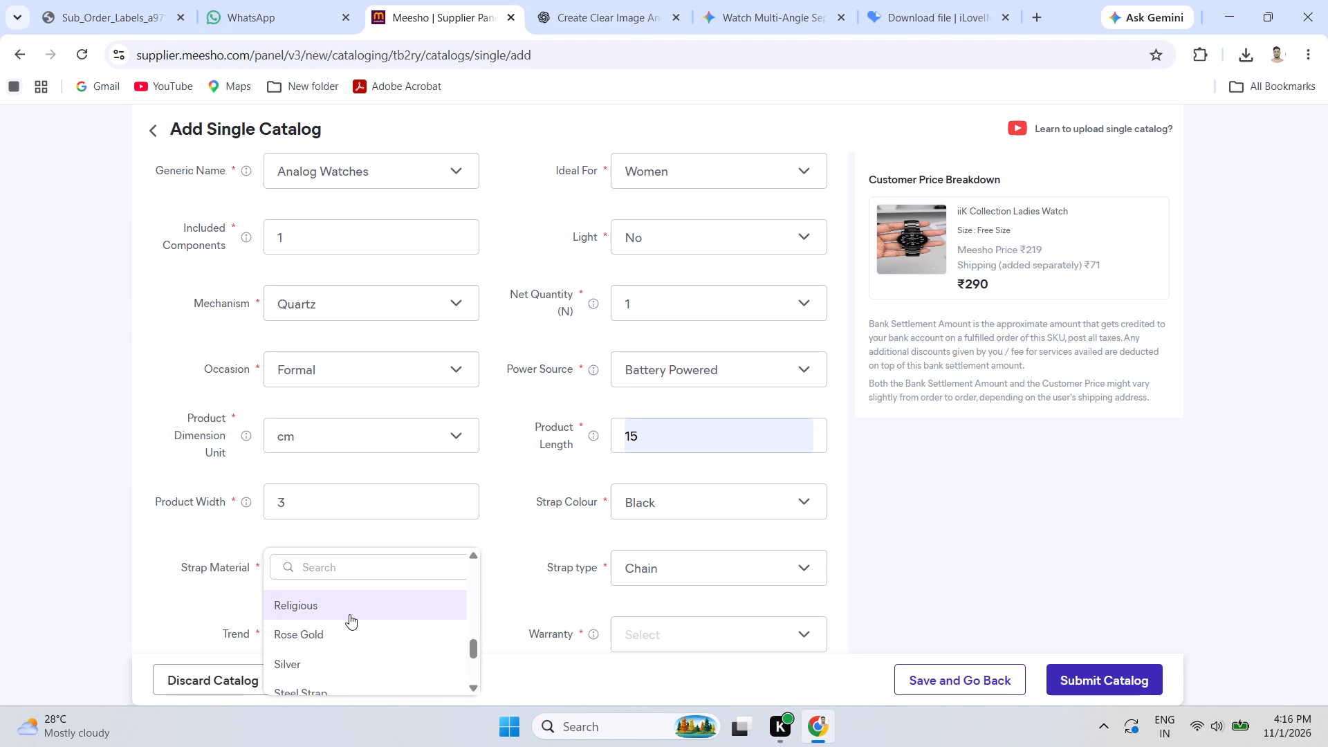
scroll(349, 614, up, 1)
click(349, 614)
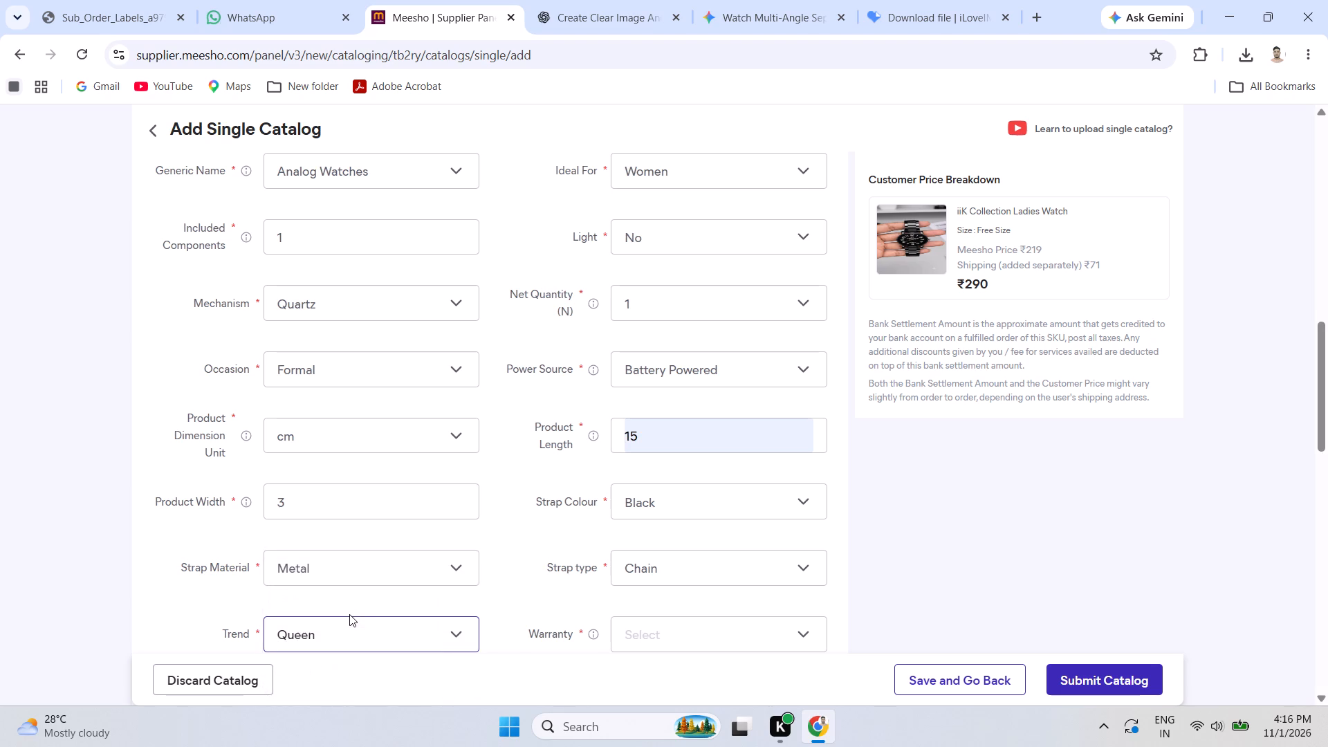
Set the watch's warranty to the Months option.
click(692, 620)
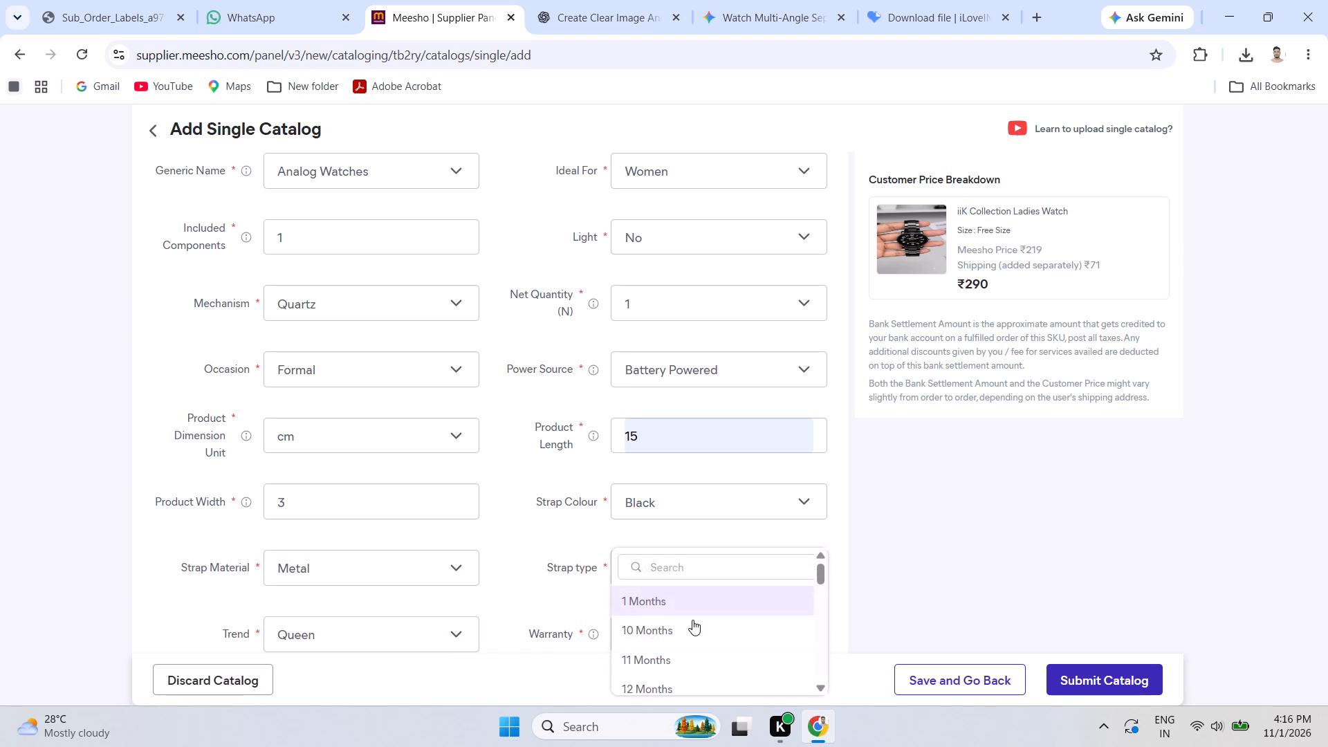
scroll(692, 620, down, 1)
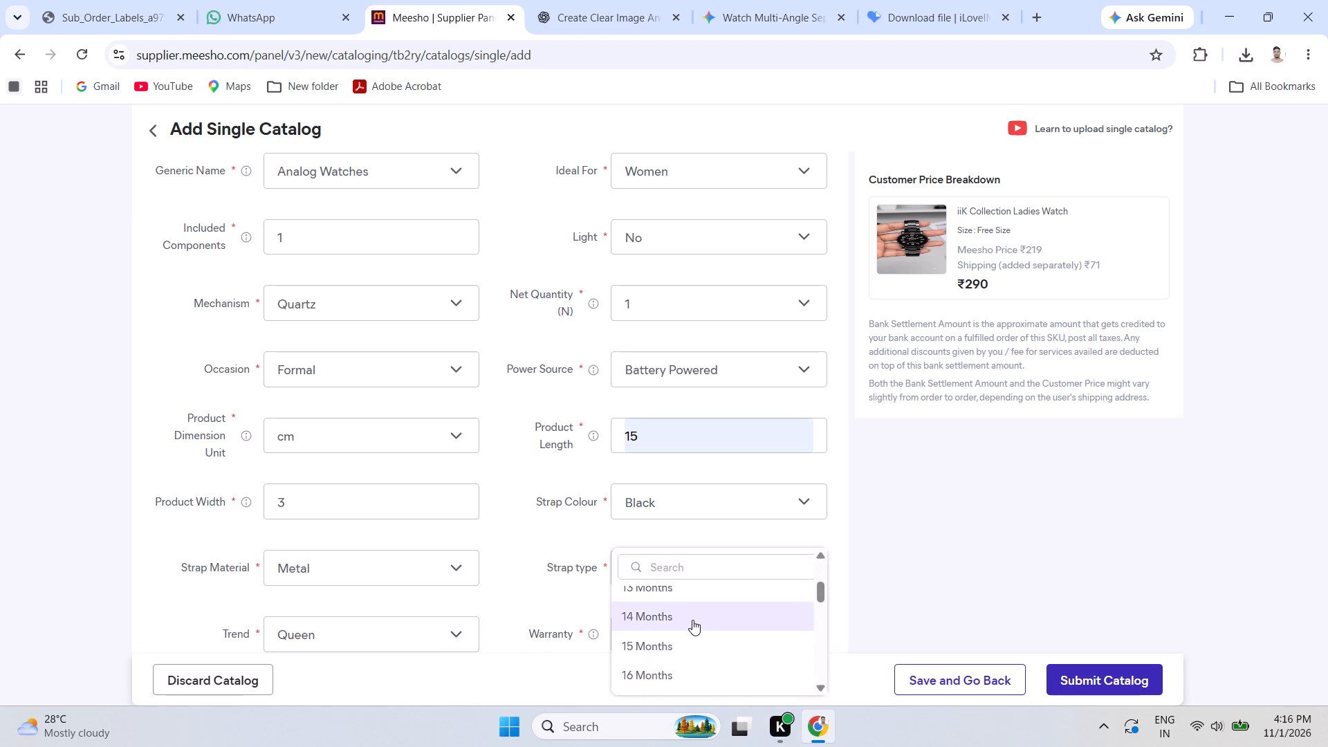
scroll(692, 620, down, 2)
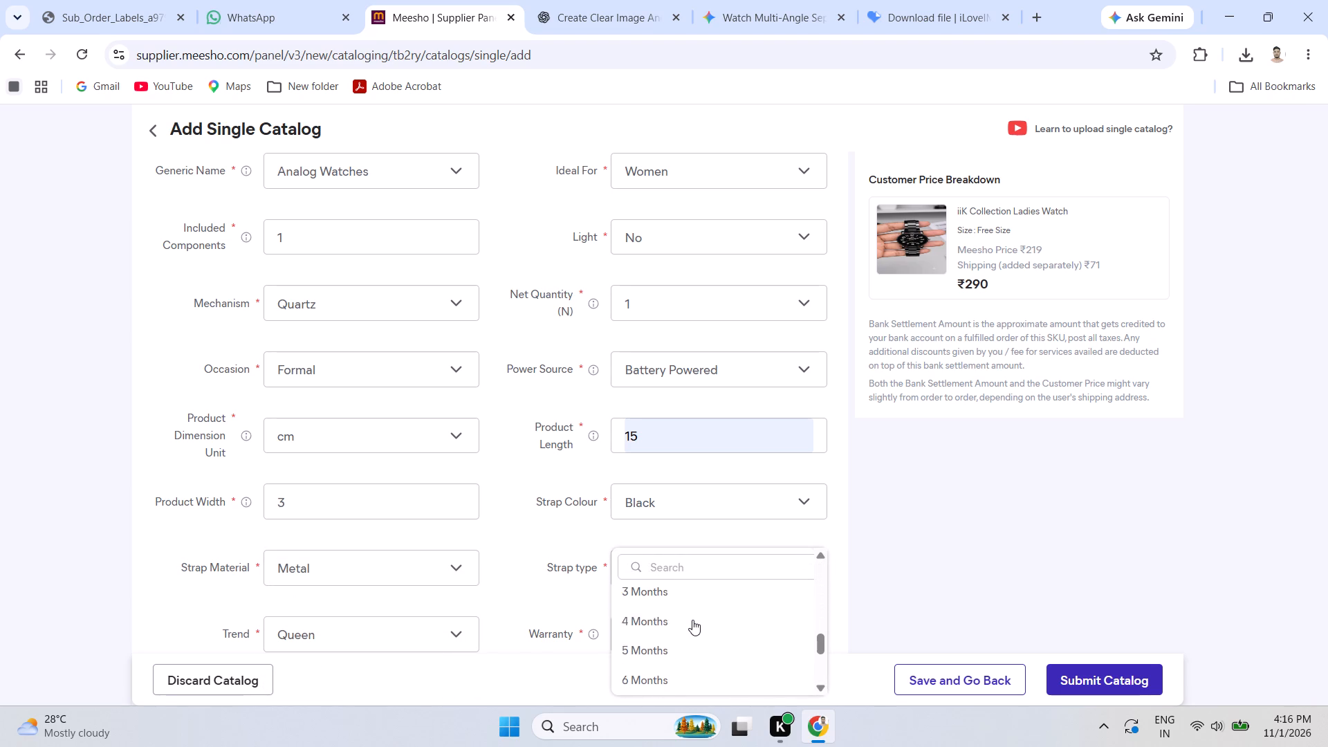
scroll(692, 620, down, 2)
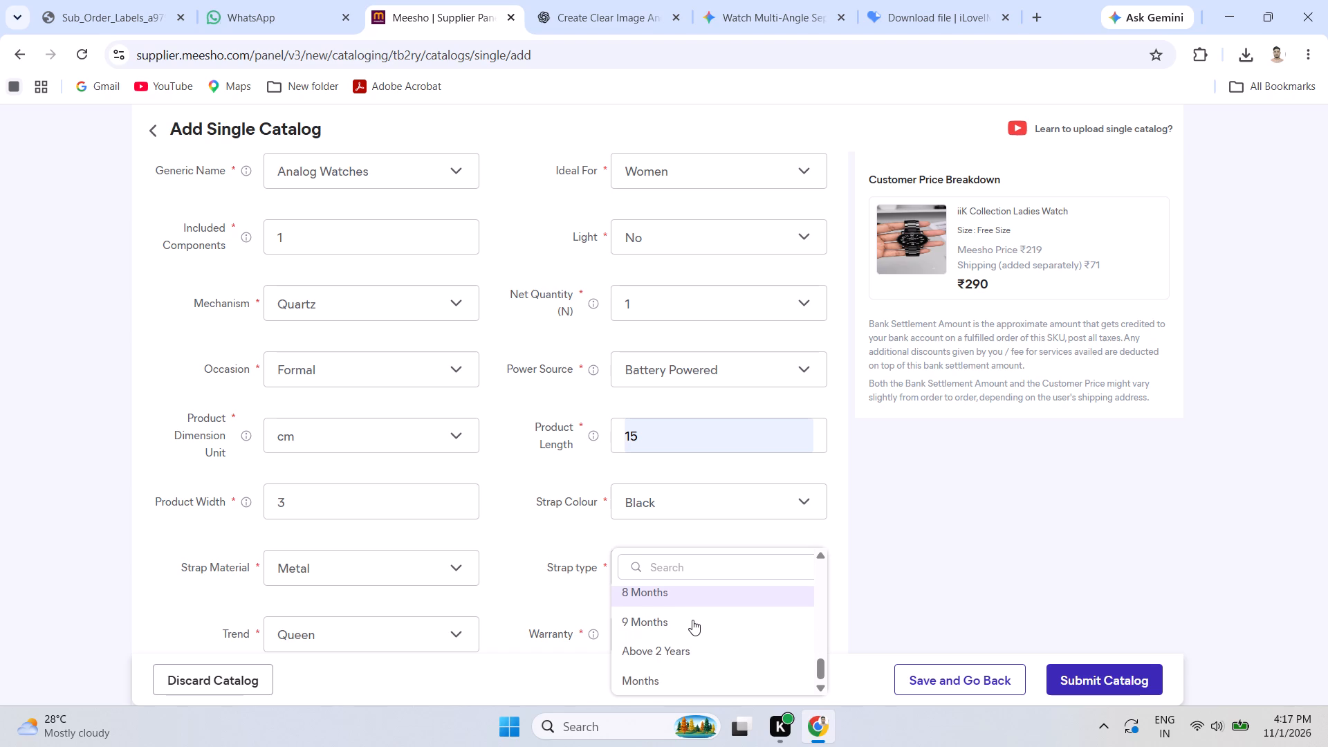
scroll(692, 620, down, 2)
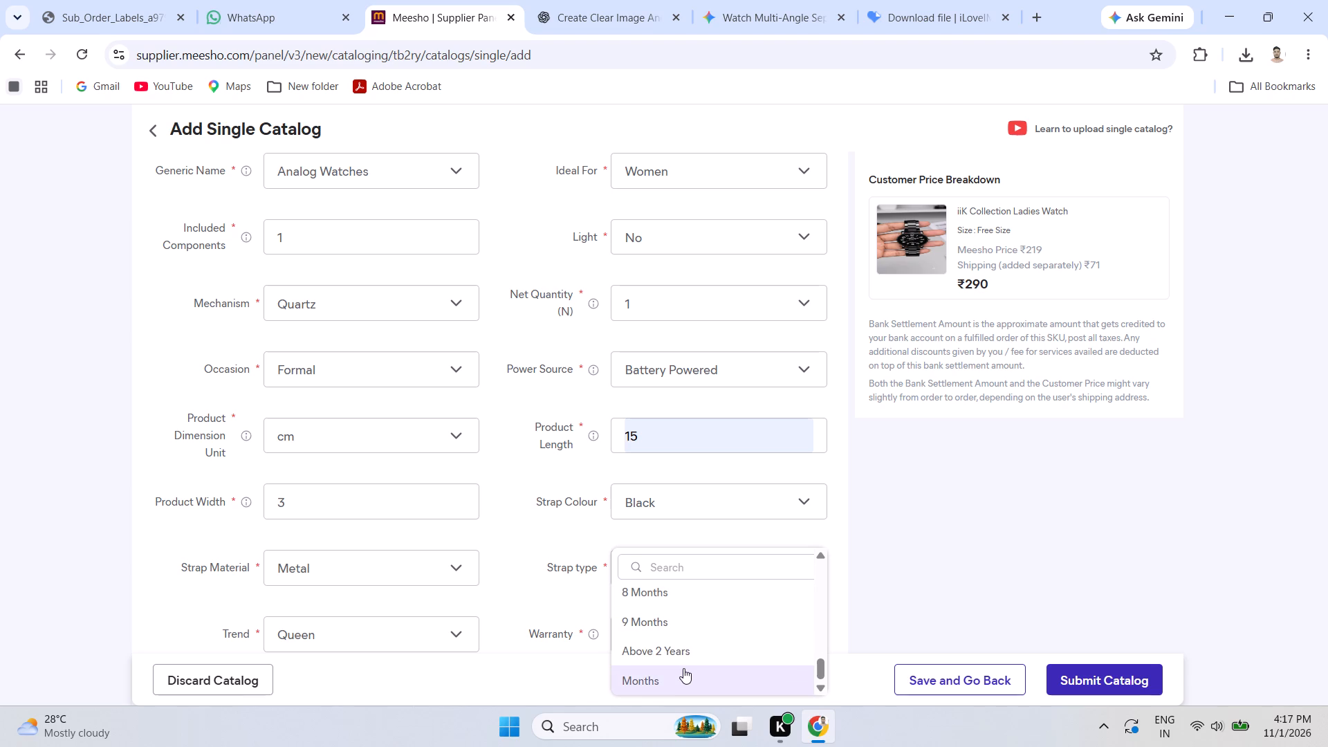
click(683, 672)
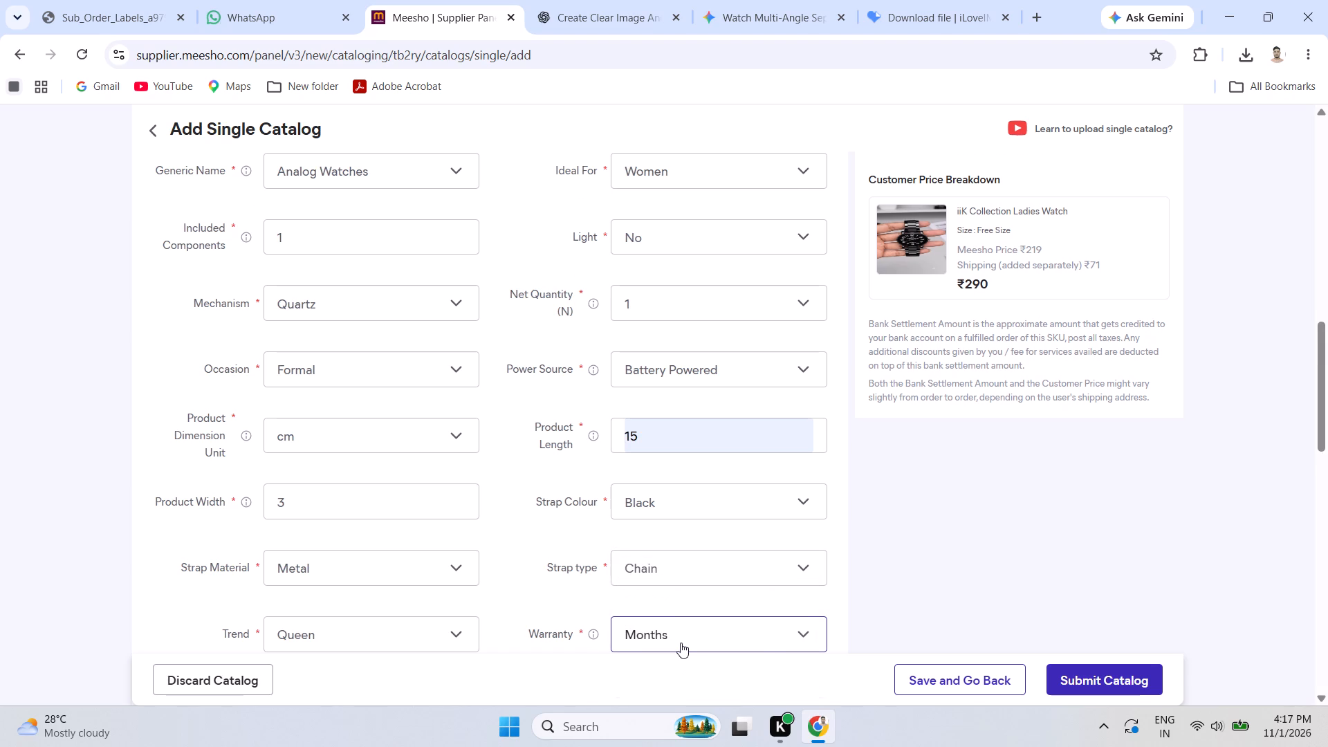
Set water resistance to Yes and the country of origin to India.
scroll(681, 643, down, 2)
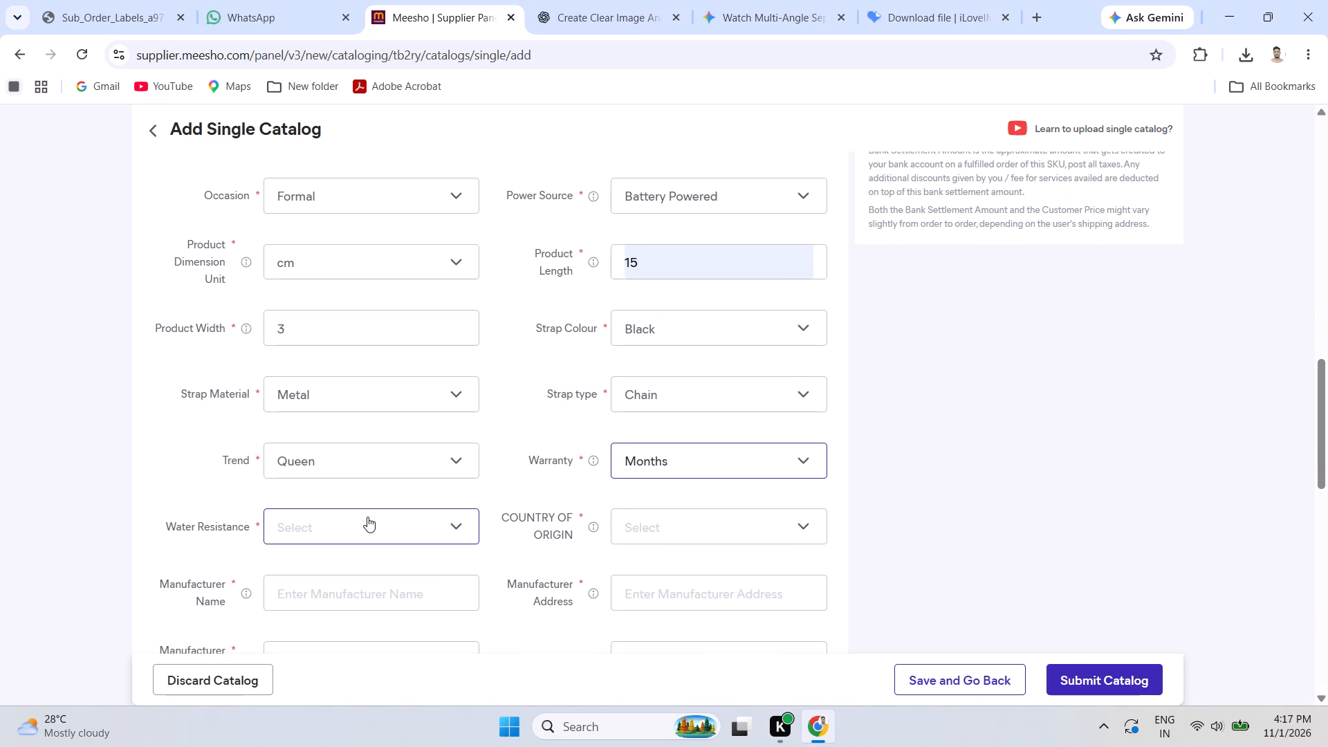
click(367, 517)
click(331, 622)
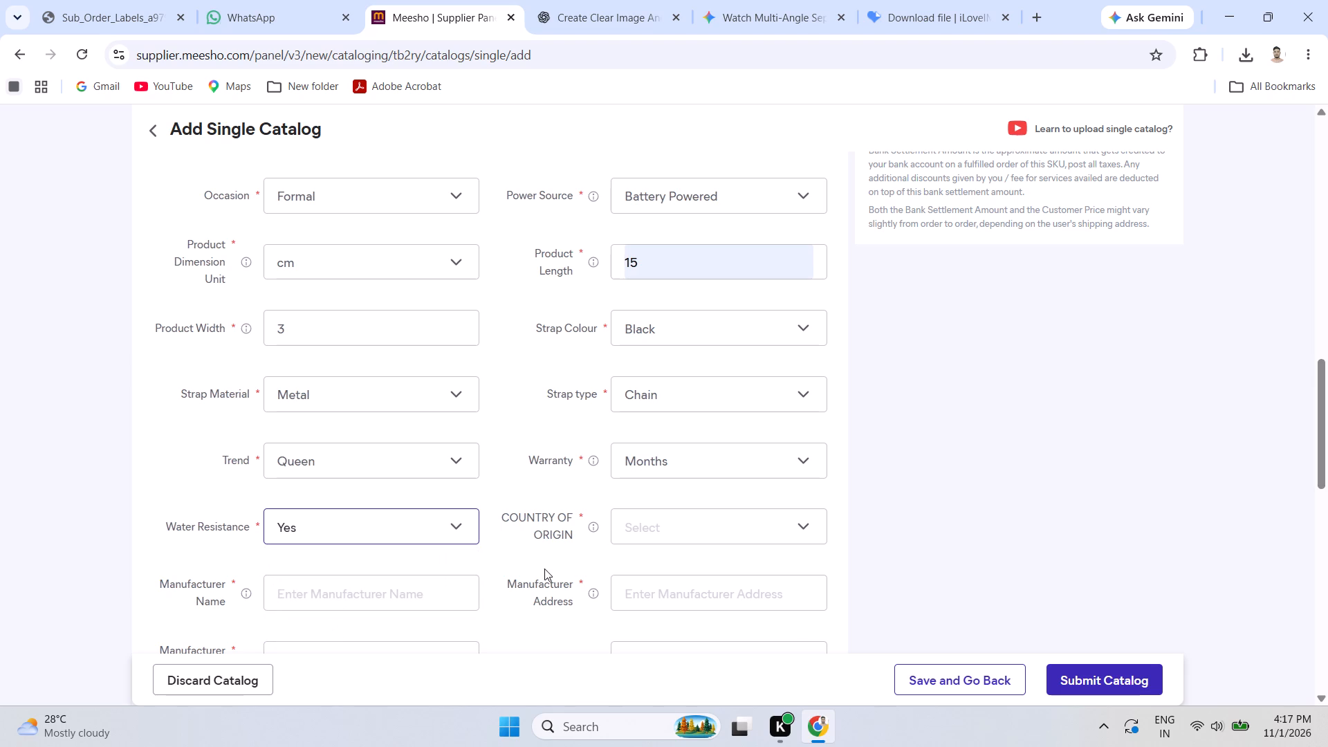
click(673, 517)
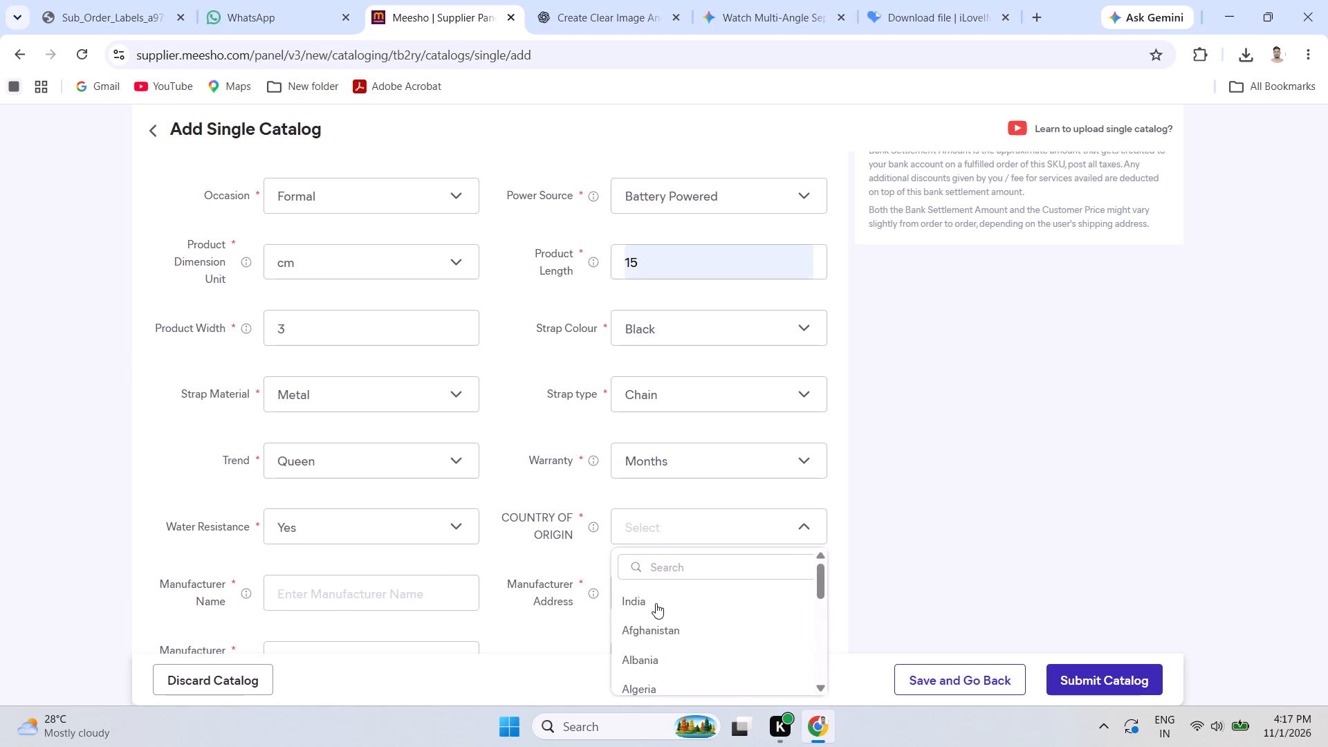
click(656, 603)
Enter IIK Collection as the manufacturer name.
click(407, 598)
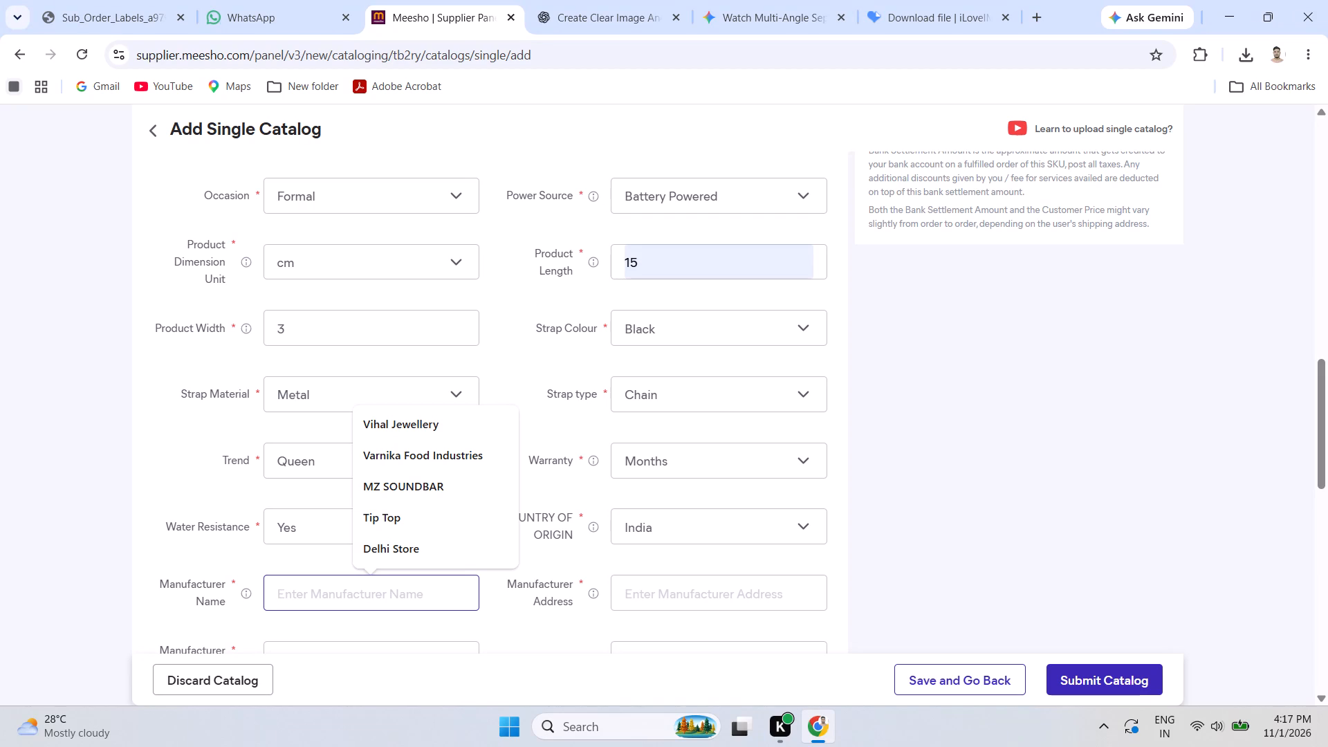
click(407, 598)
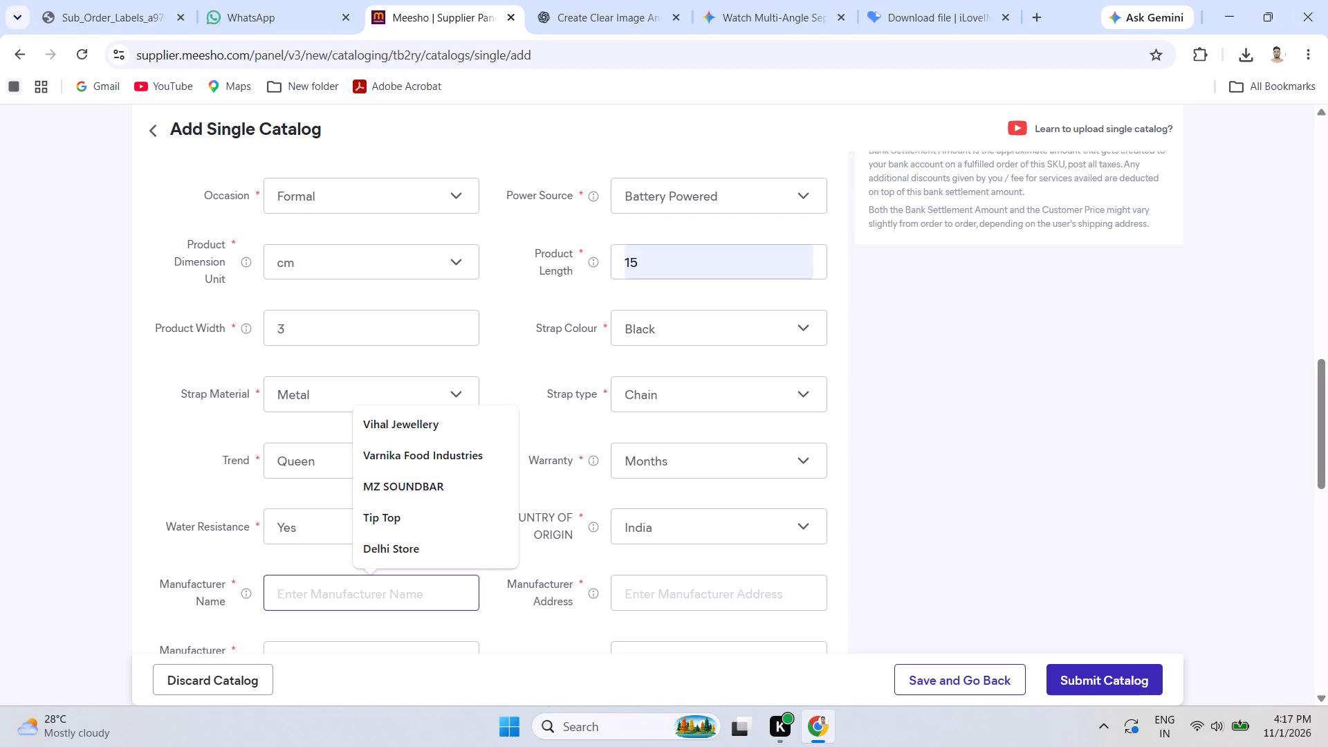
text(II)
click(407, 598)
shift+click(407, 598)
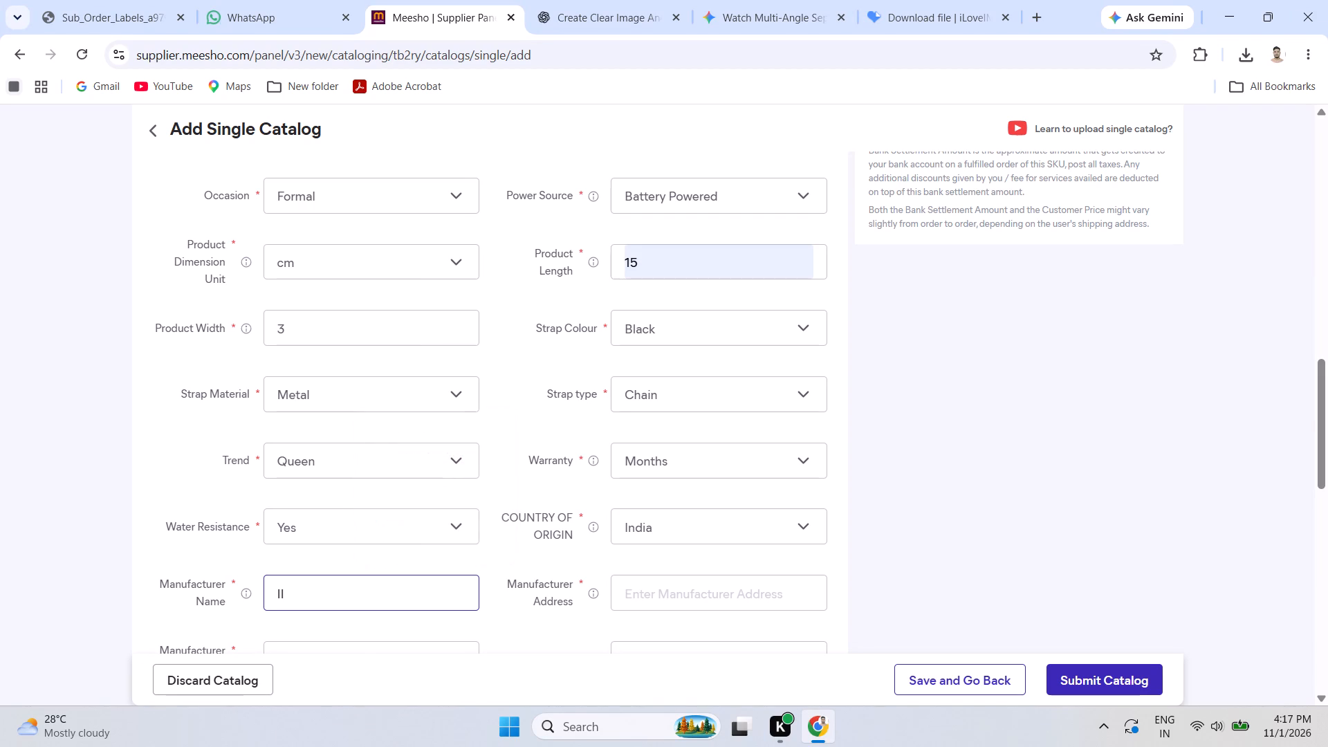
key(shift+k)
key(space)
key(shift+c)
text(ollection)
Fill in the manufacturer's address and pincode using the saved entries.
click(649, 601)
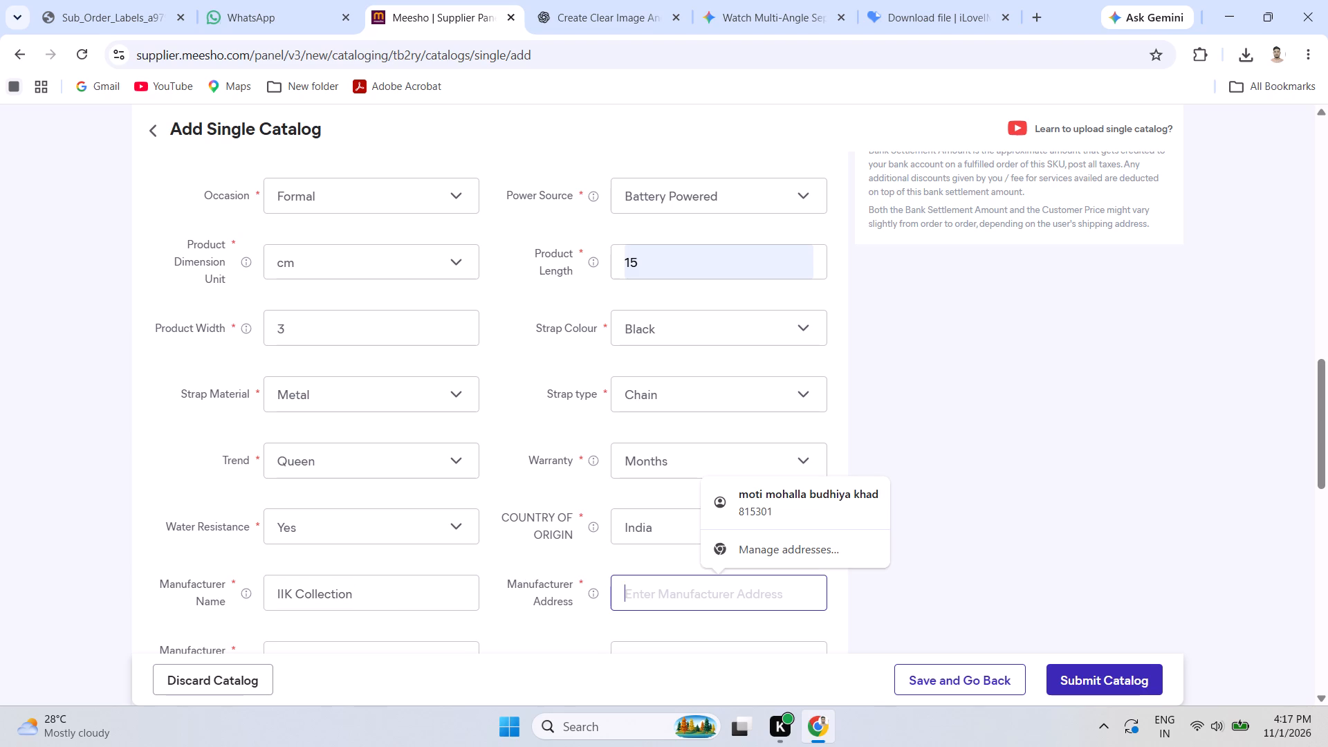
click(703, 600)
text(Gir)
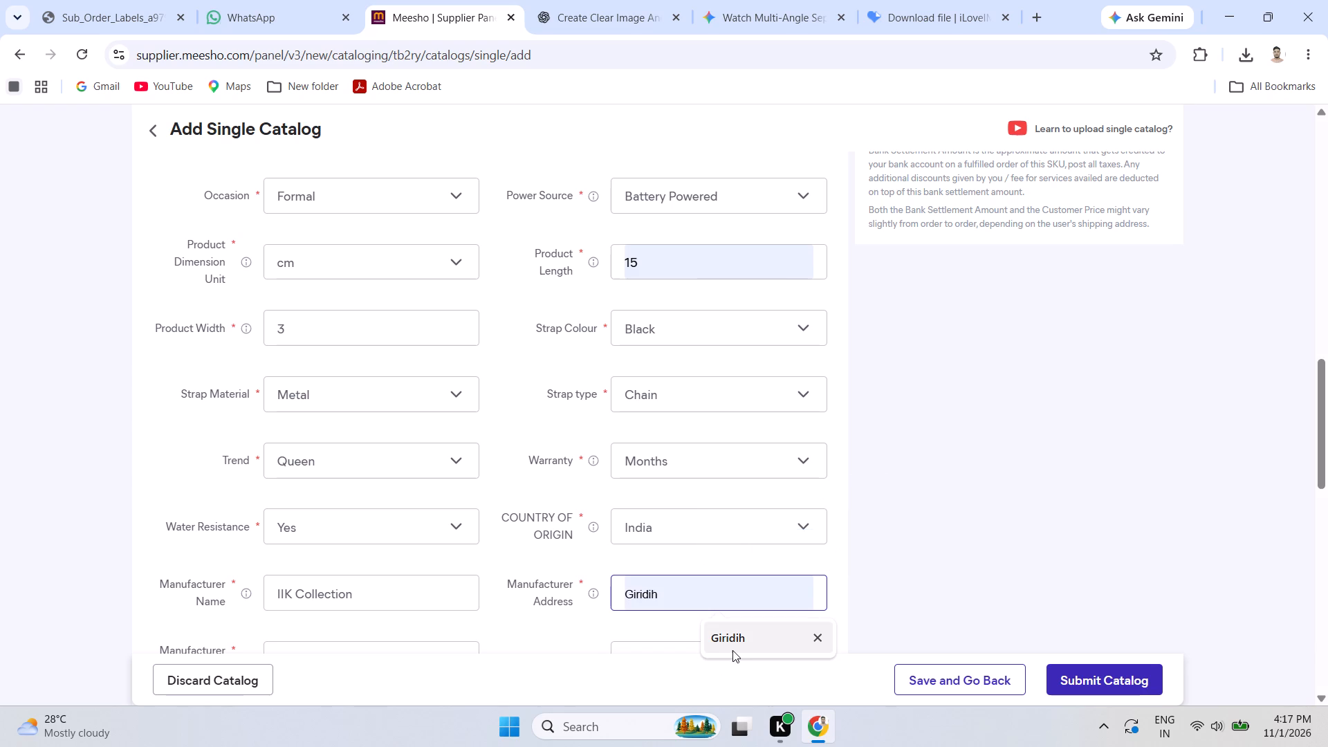
click(732, 650)
scroll(461, 621, down, 1)
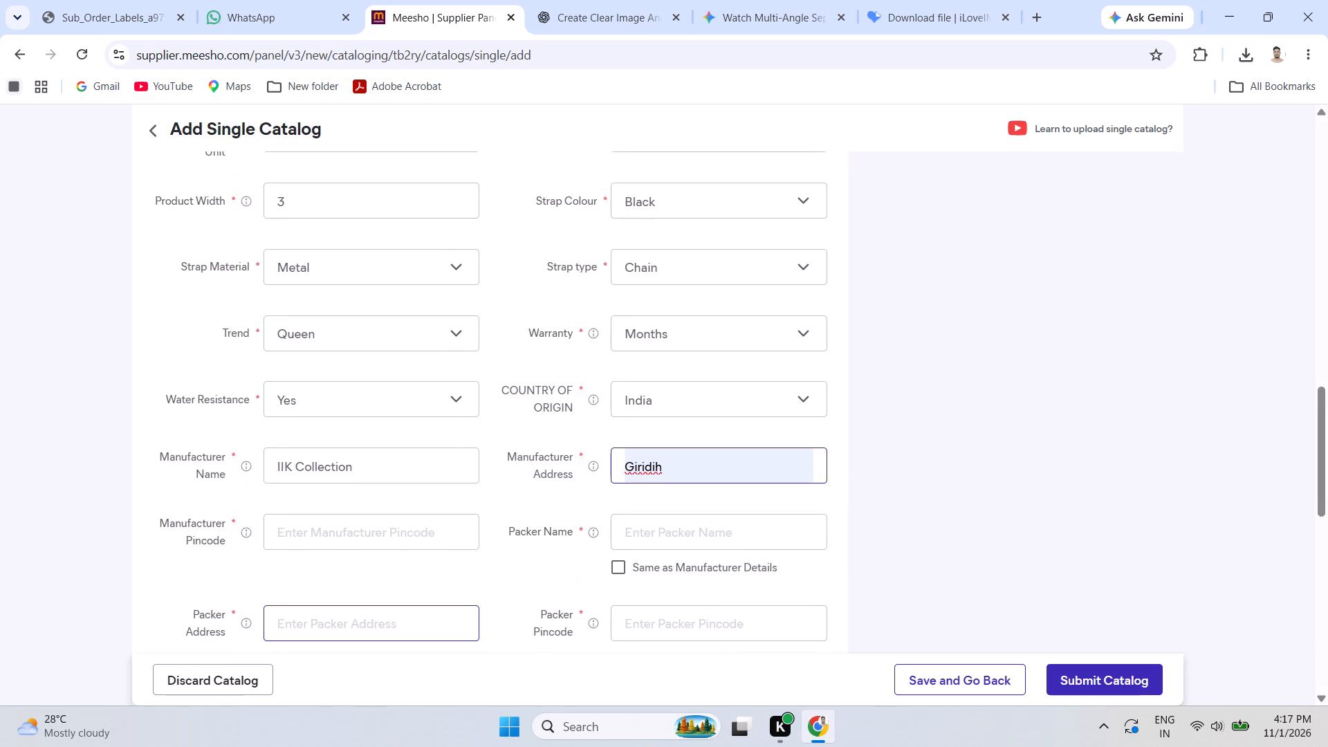
click(373, 535)
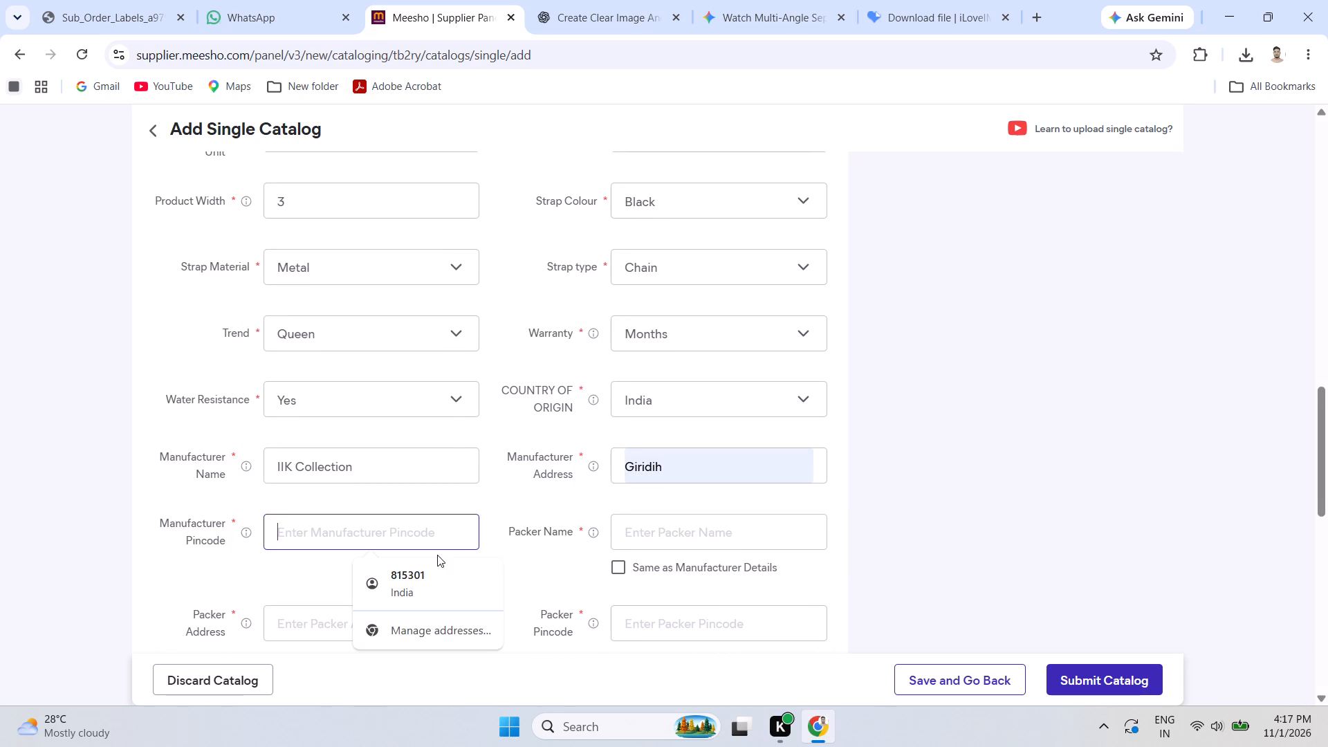
click(436, 570)
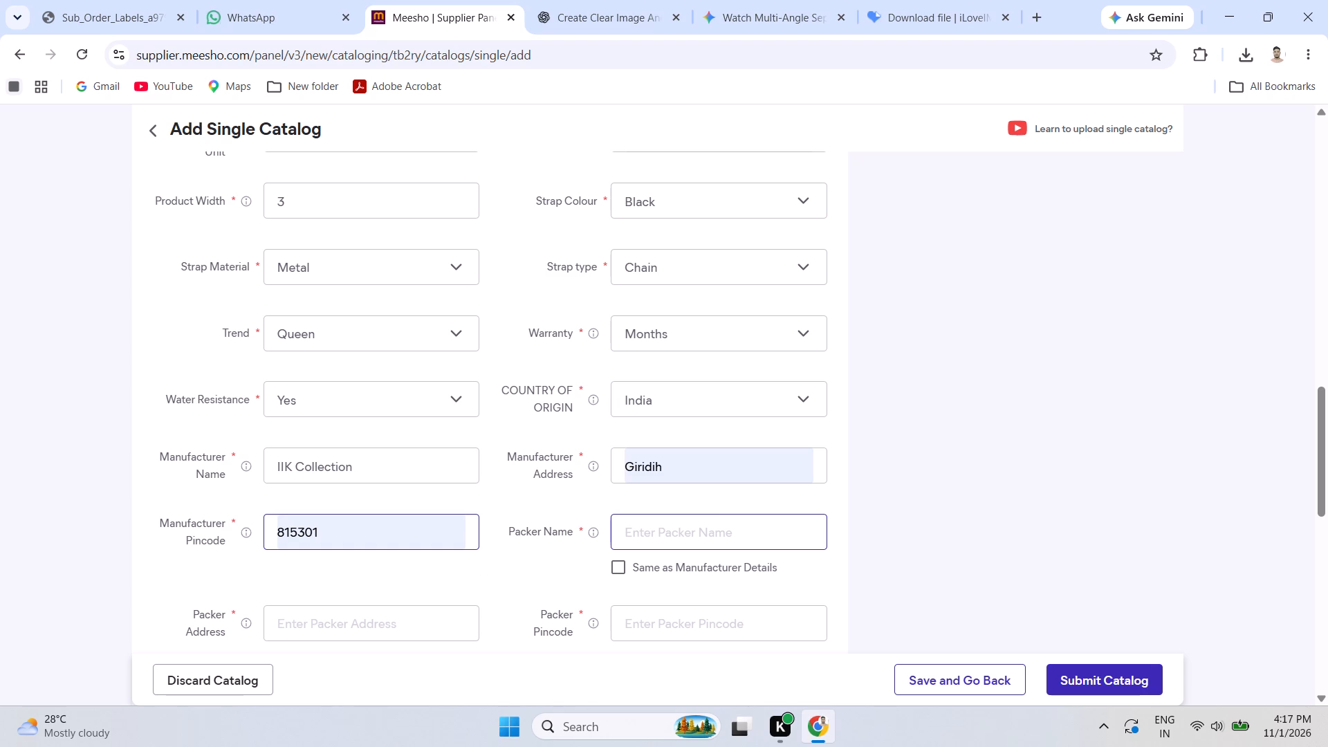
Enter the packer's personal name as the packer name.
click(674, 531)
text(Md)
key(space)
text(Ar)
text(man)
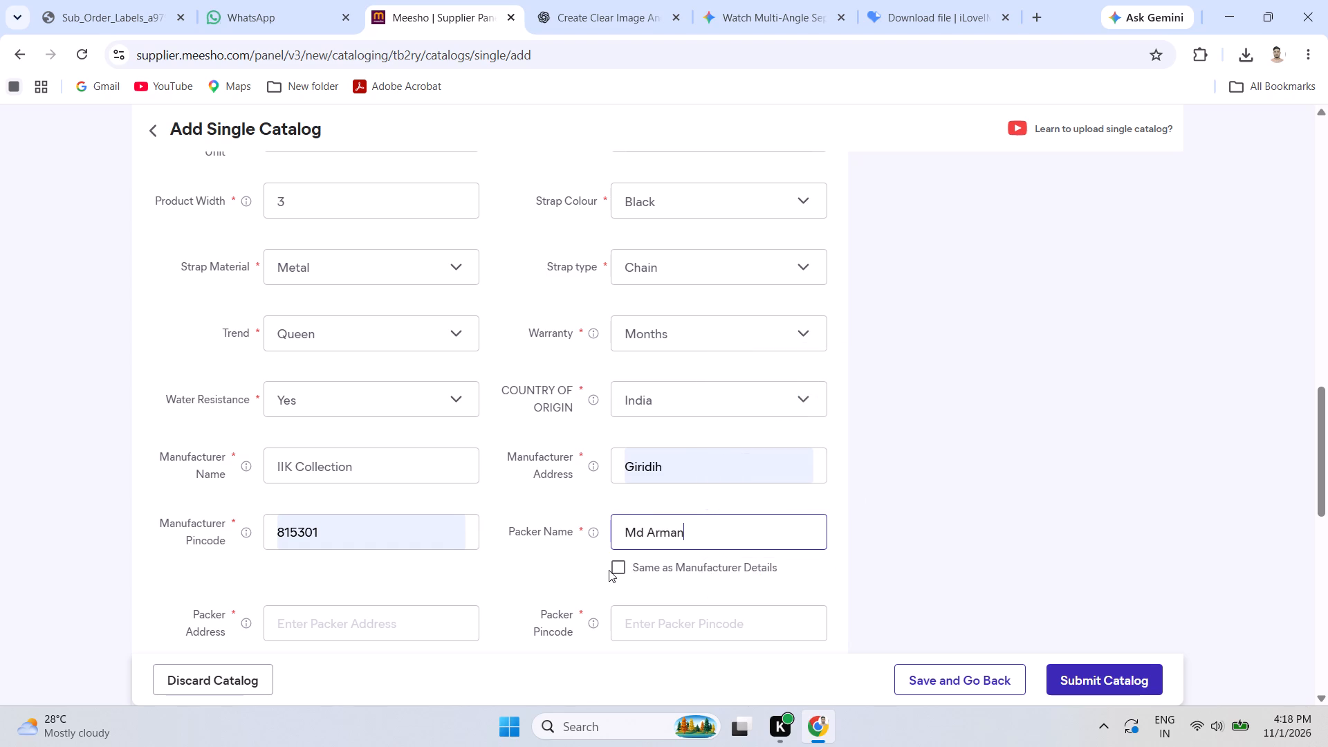
Make the packer details the same as the manufacturer details.
click(609, 570)
Begin the product description under the other attributes with the line "Special For Ladies".
scroll(617, 576, down, 1)
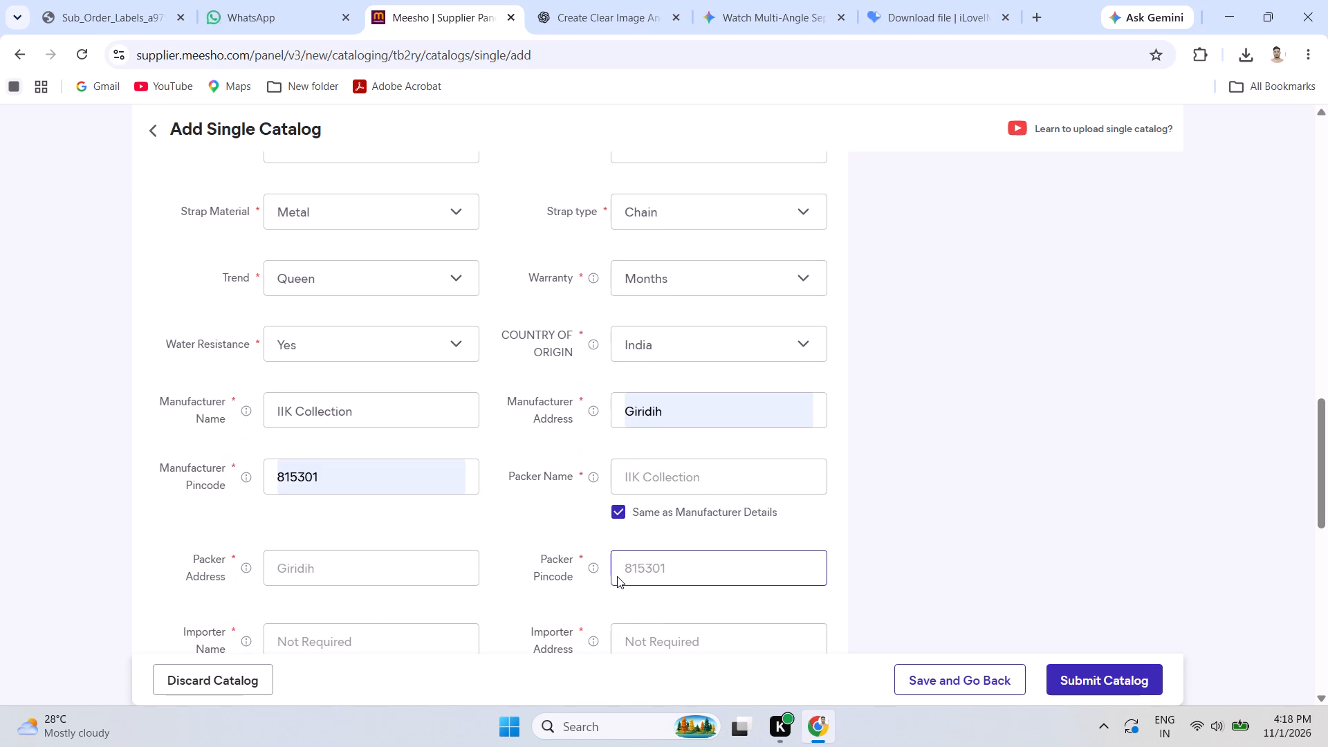
scroll(617, 576, down, 2)
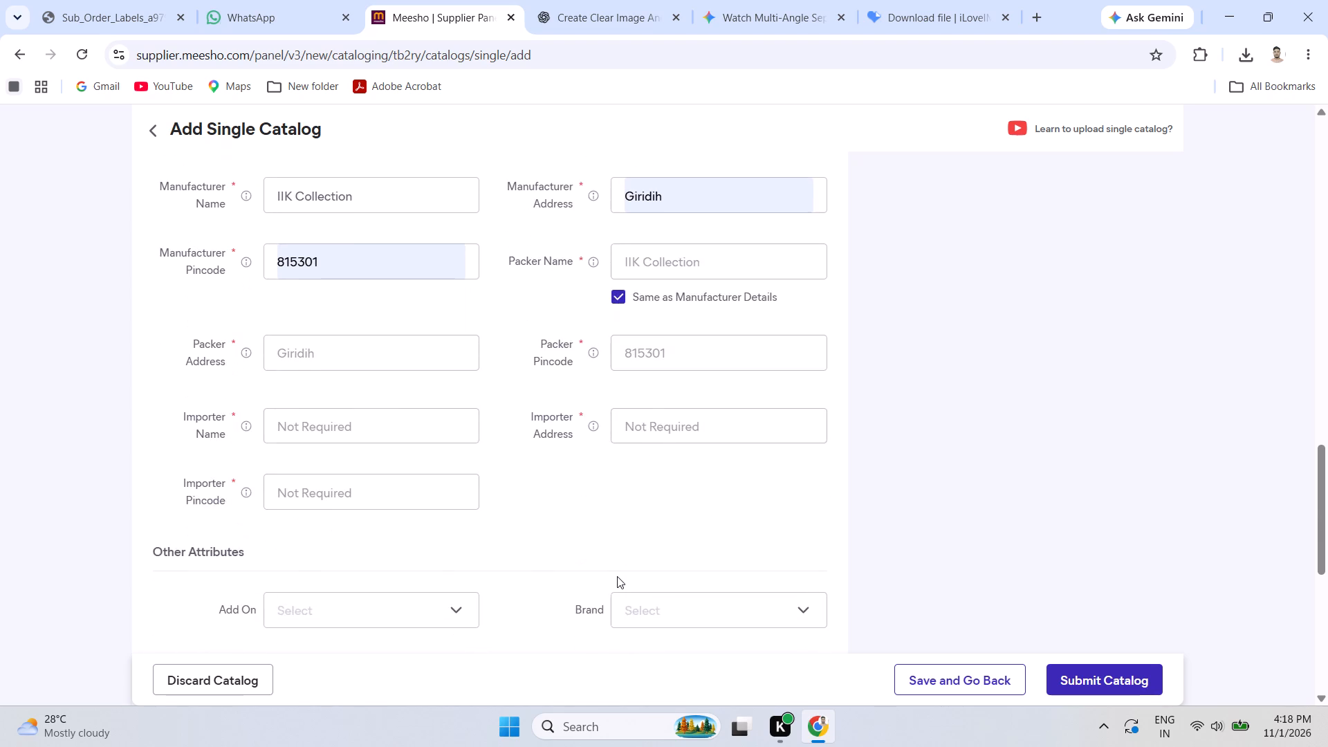
scroll(617, 576, down, 3)
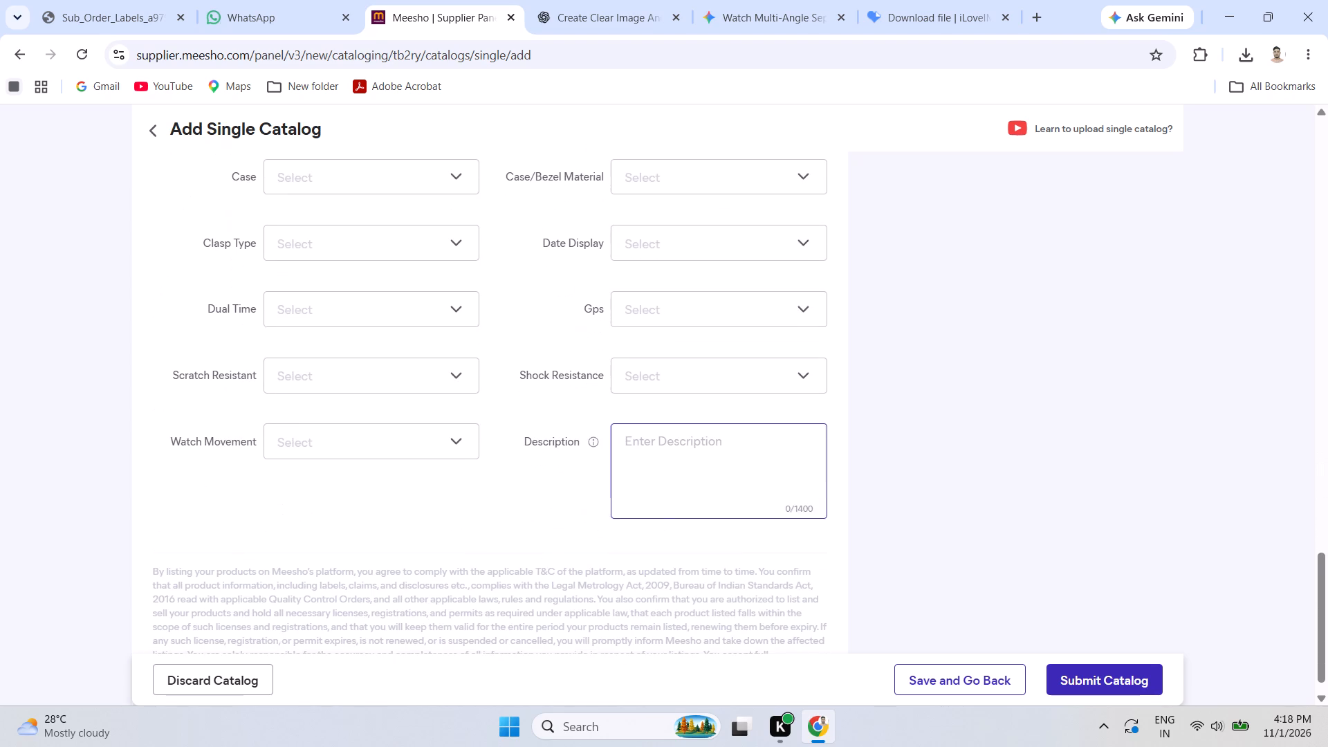
scroll(617, 576, down, 1)
click(667, 466)
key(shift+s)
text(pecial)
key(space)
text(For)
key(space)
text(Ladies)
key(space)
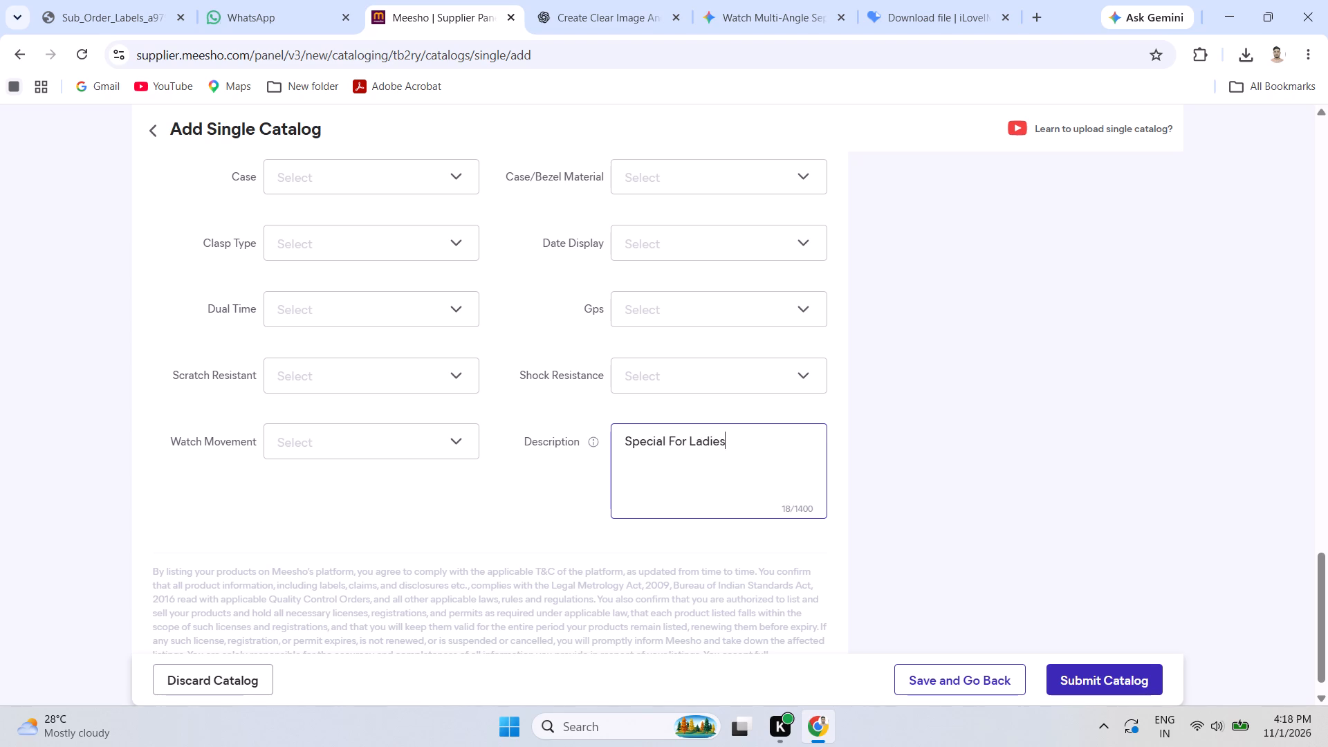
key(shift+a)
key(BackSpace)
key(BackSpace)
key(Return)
Add "Wearing Parties And Office" as the second line of the product description.
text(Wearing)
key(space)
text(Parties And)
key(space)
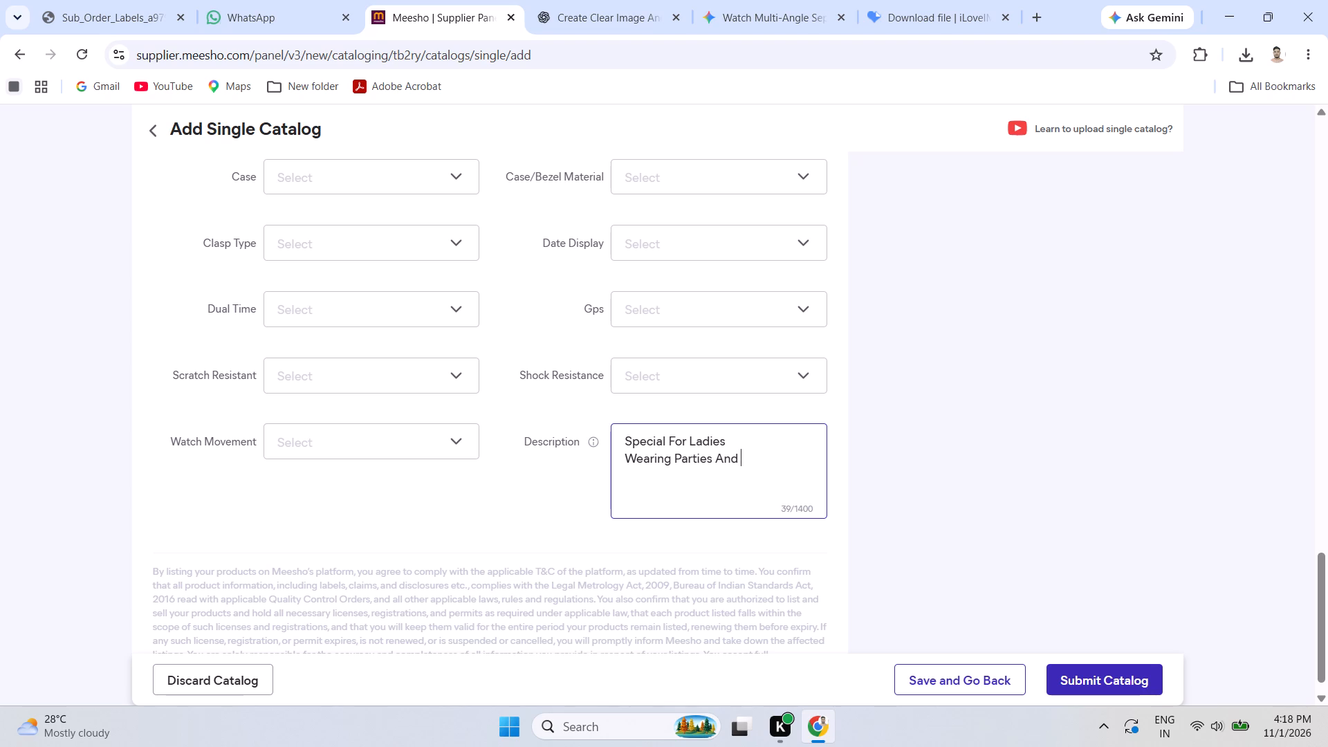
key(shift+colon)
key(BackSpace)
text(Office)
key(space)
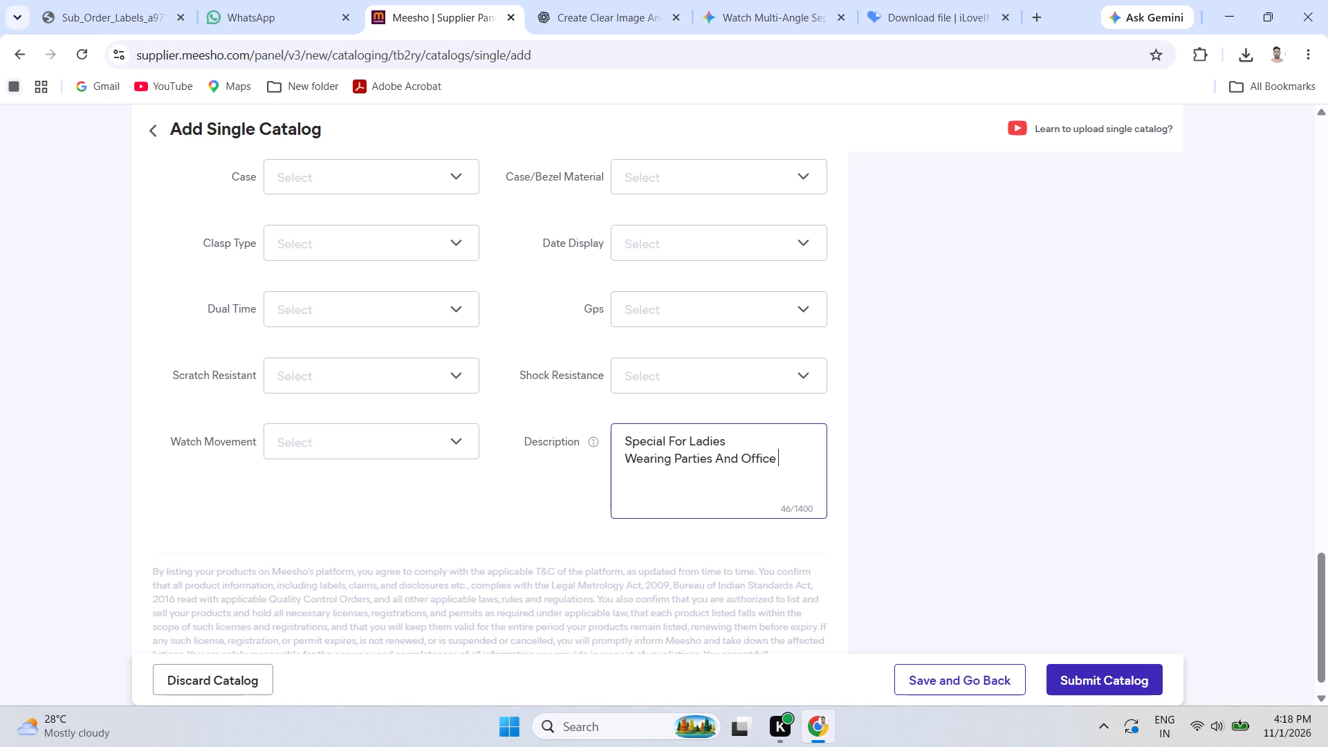